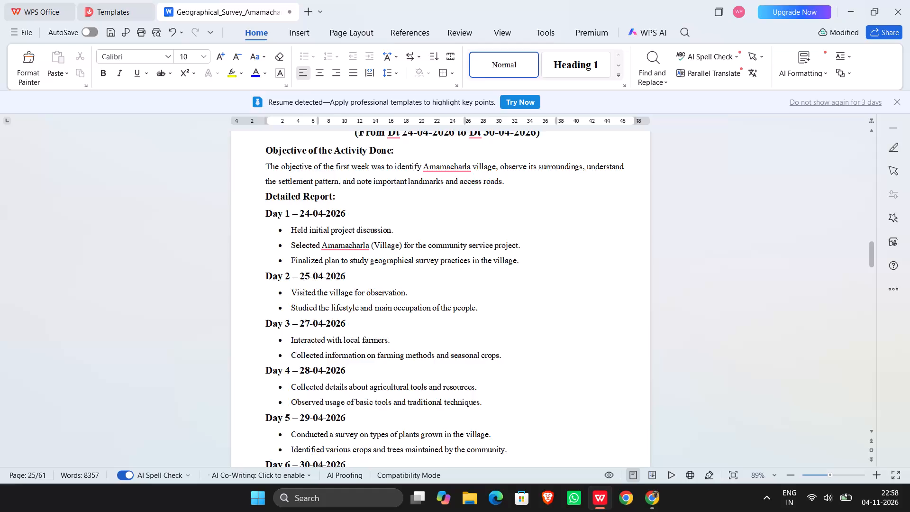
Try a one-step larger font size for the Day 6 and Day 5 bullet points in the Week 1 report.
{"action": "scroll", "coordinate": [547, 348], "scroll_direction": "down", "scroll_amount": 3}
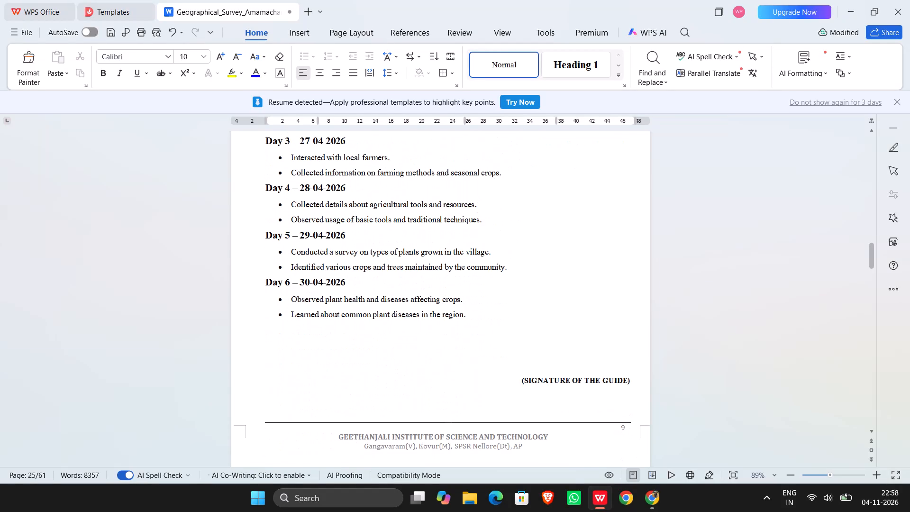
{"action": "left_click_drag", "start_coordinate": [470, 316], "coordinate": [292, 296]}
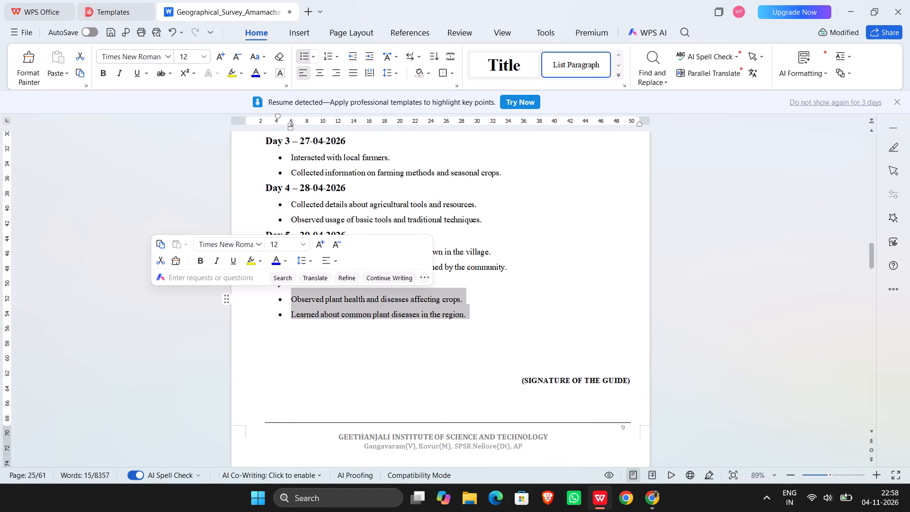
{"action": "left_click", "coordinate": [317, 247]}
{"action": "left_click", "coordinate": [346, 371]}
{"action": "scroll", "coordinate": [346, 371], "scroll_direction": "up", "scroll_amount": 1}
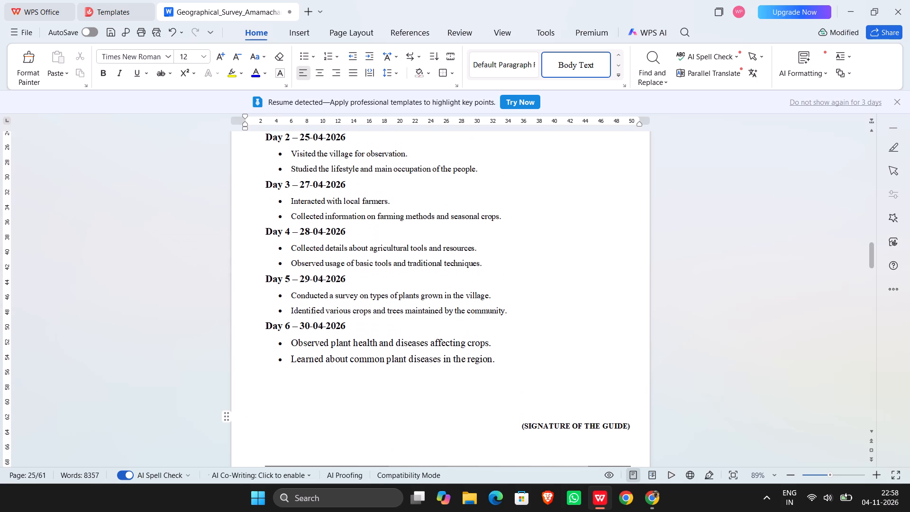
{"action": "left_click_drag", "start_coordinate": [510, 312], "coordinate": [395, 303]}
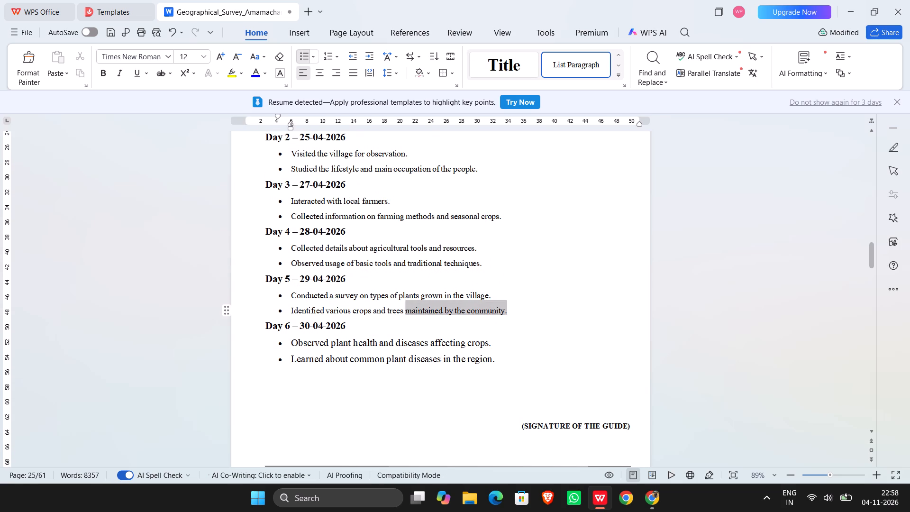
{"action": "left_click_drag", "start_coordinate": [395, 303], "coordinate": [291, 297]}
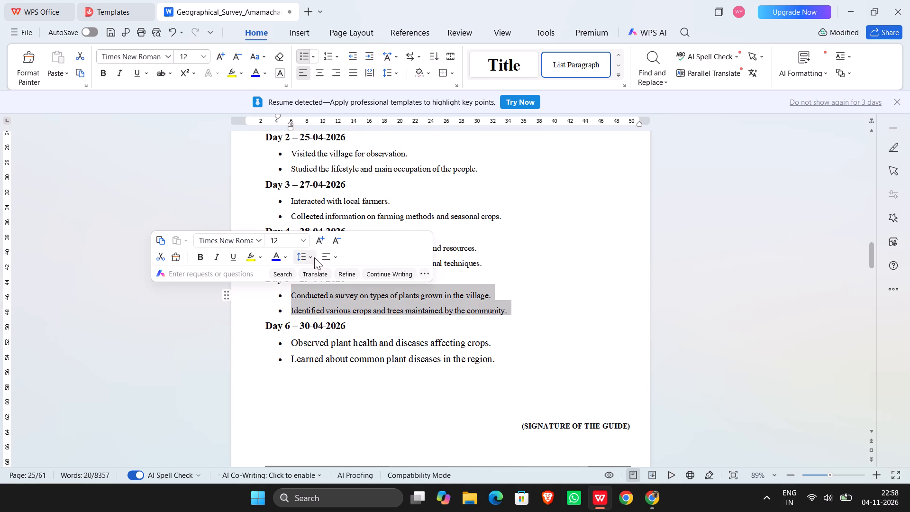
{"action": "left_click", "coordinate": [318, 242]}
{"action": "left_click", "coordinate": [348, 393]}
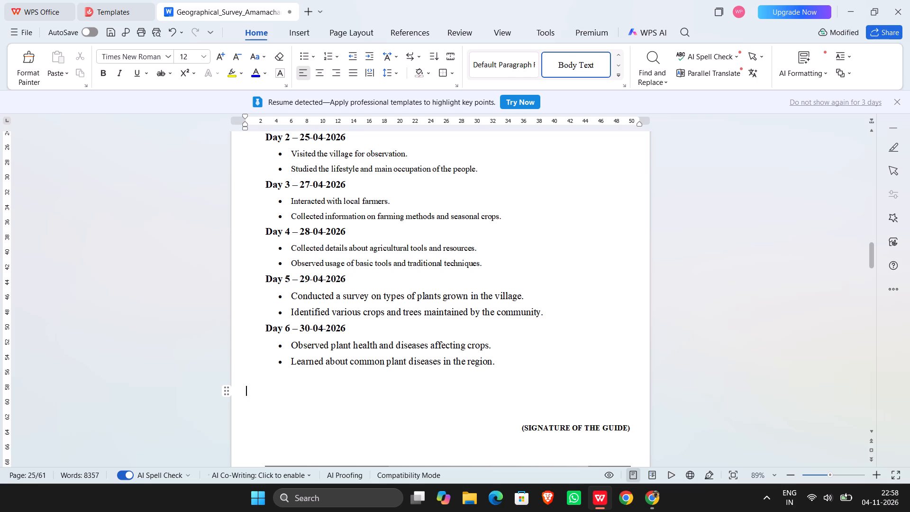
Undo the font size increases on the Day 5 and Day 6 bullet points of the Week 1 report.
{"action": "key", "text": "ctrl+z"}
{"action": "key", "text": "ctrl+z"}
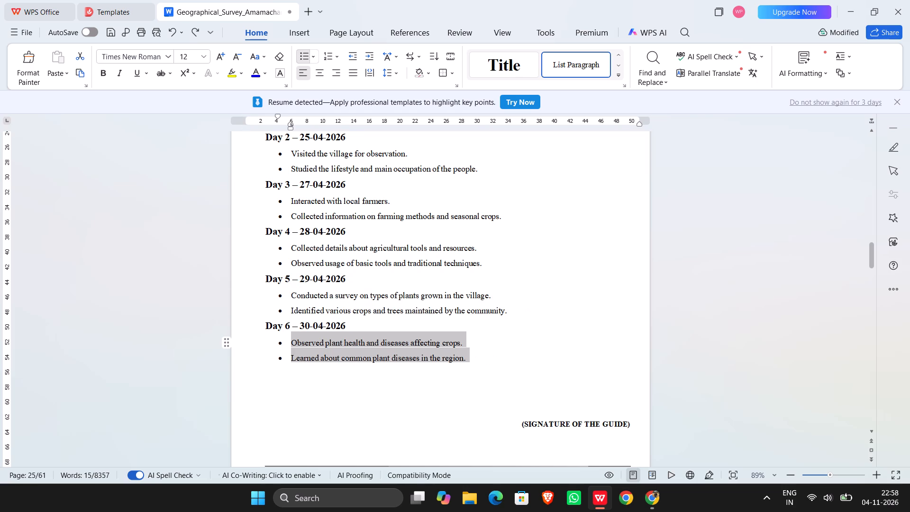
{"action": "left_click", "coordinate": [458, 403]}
In the second week's activity log, set the Day 1 description and learning outcome text to size 14.
{"action": "scroll", "coordinate": [458, 403], "scroll_direction": "up", "scroll_amount": 3}
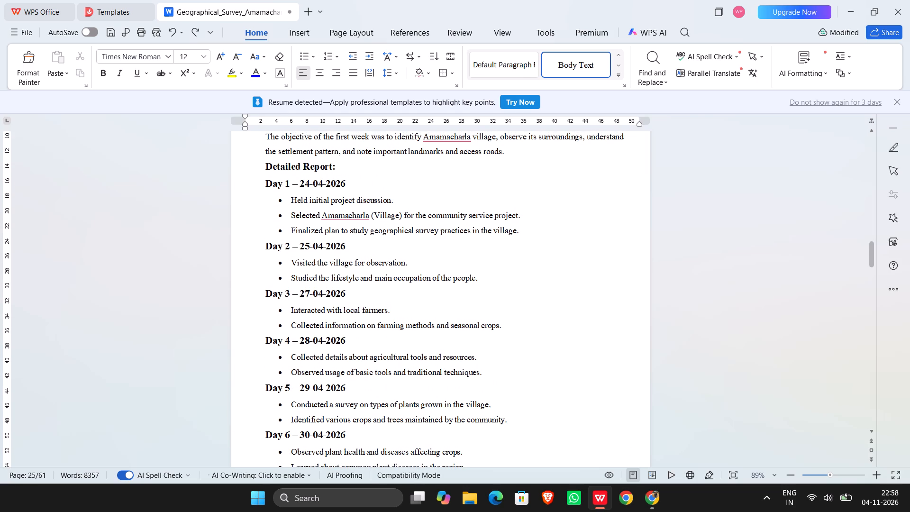
{"action": "scroll", "coordinate": [356, 170], "scroll_direction": "up", "scroll_amount": 1}
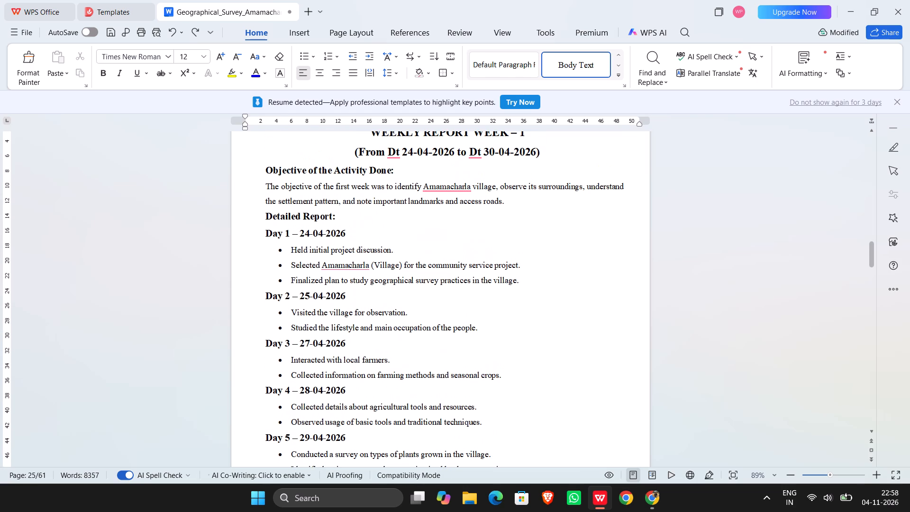
{"action": "scroll", "coordinate": [402, 238], "scroll_direction": "down", "scroll_amount": 6}
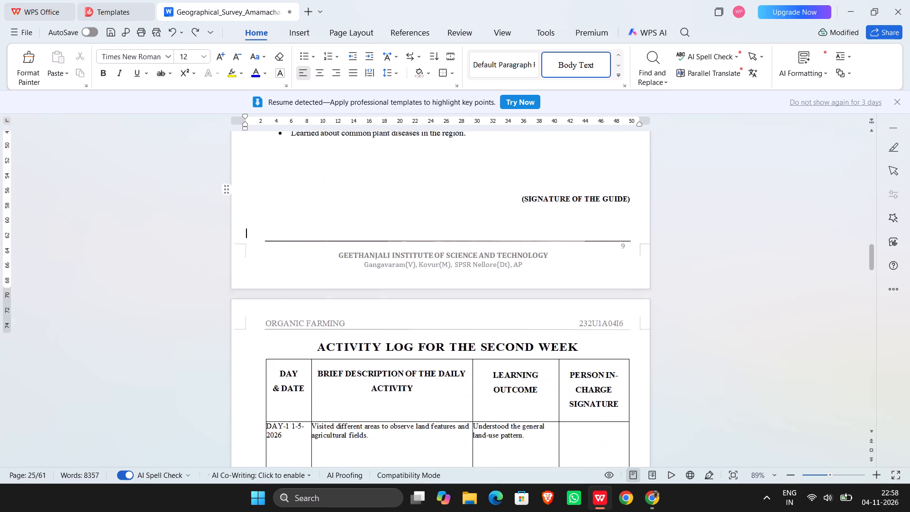
{"action": "scroll", "coordinate": [402, 238], "scroll_direction": "down", "scroll_amount": 4}
{"action": "double_click", "coordinate": [382, 233]}
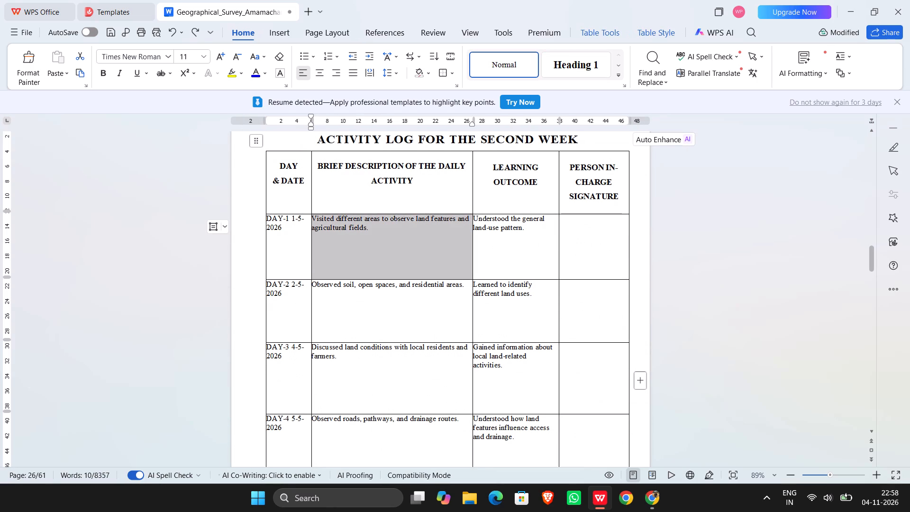
{"action": "left_click", "coordinate": [538, 202]}
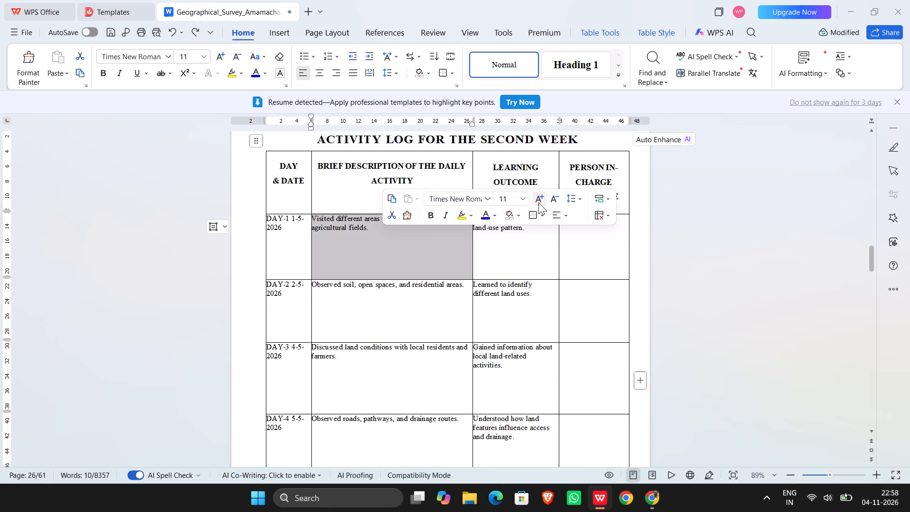
{"action": "left_click", "coordinate": [538, 202]}
{"action": "left_click", "coordinate": [522, 247]}
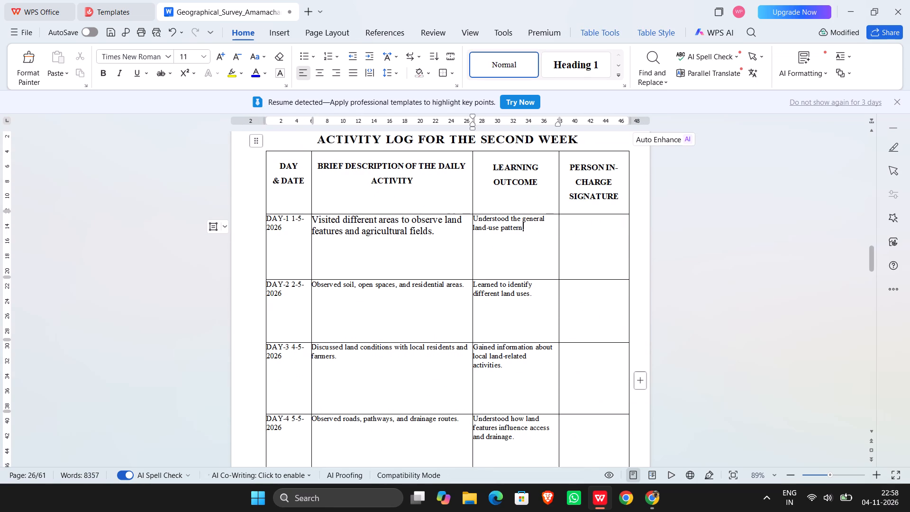
{"action": "double_click", "coordinate": [530, 246]}
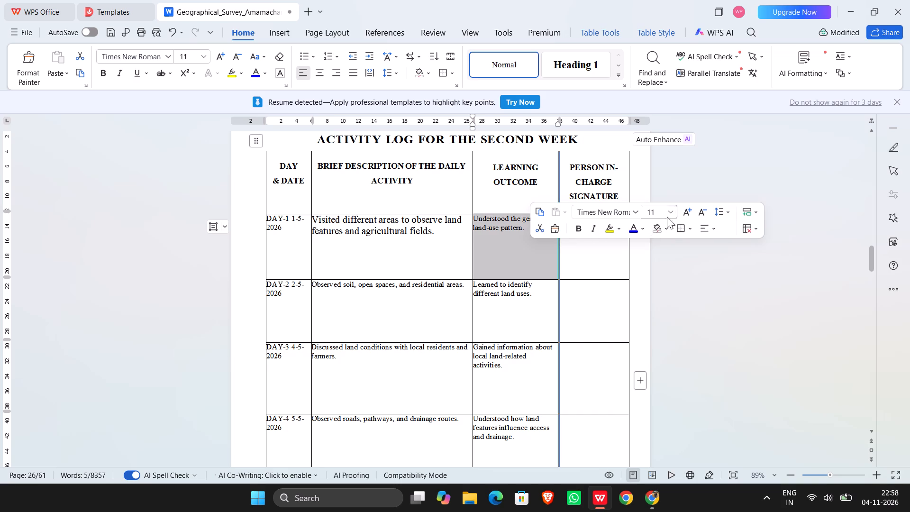
{"action": "double_click", "coordinate": [688, 213]}
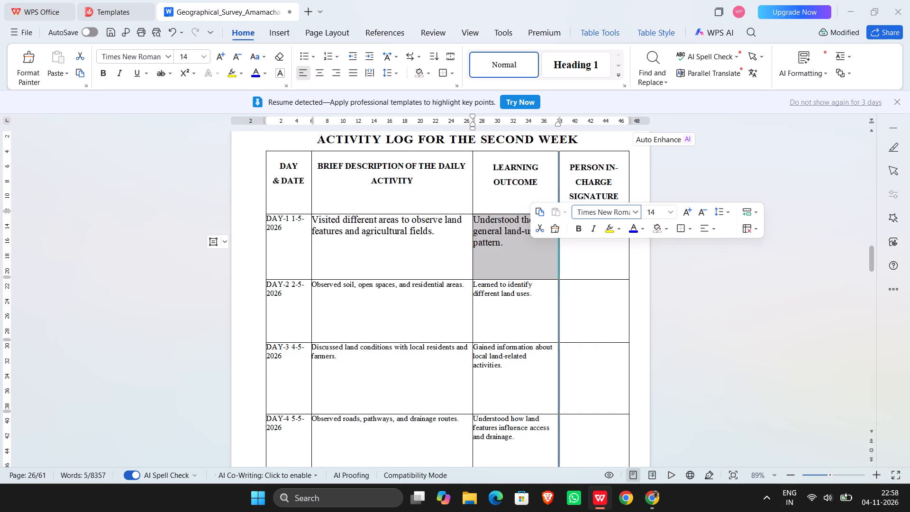
Set the Day 2 learning outcome and activity description text to size 14 in the second week's log.
{"action": "left_click", "coordinate": [545, 295]}
{"action": "double_click", "coordinate": [545, 295]}
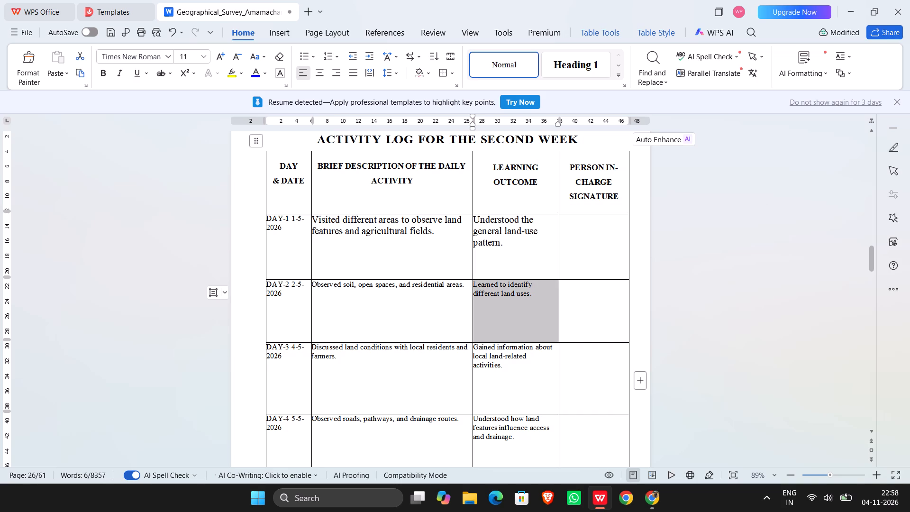
{"action": "double_click", "coordinate": [698, 261]}
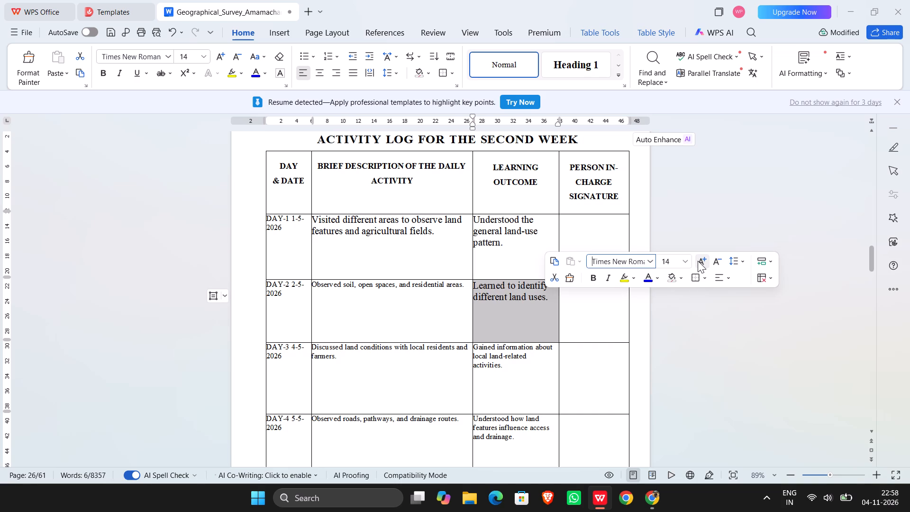
{"action": "double_click", "coordinate": [464, 305]}
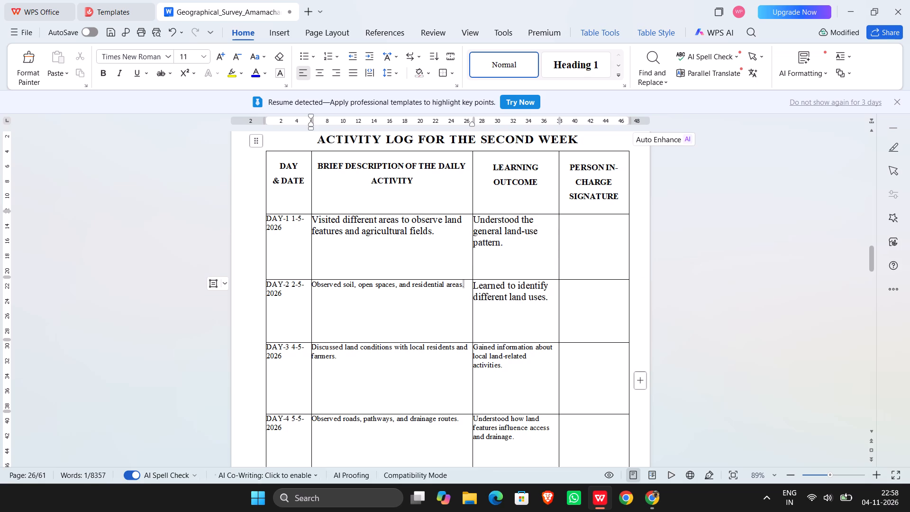
{"action": "double_click", "coordinate": [464, 305]}
{"action": "double_click", "coordinate": [464, 305]}
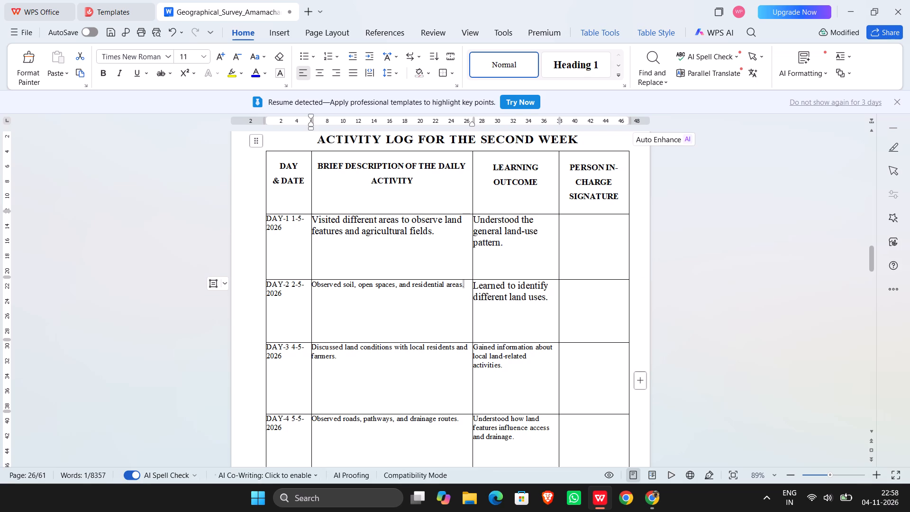
{"action": "triple_click", "coordinate": [464, 305]}
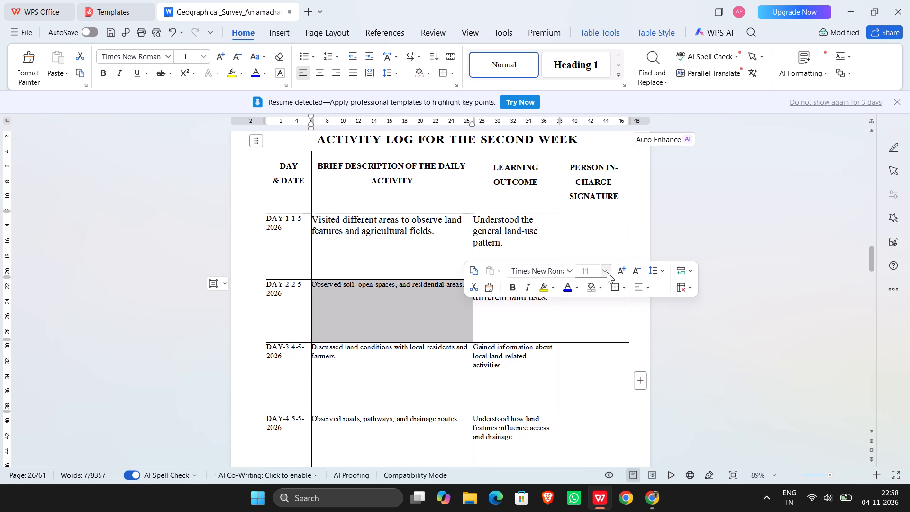
{"action": "double_click", "coordinate": [618, 273]}
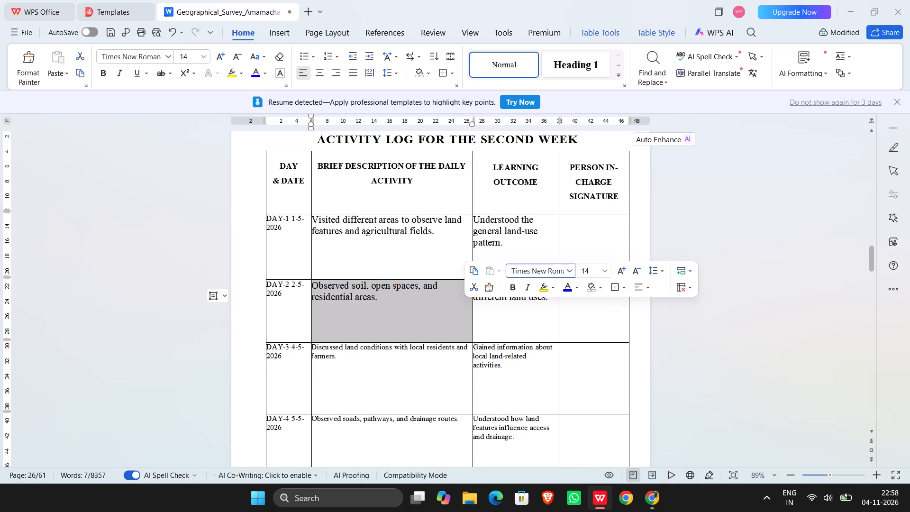
Set the Day 3 learning outcome and activity description text to size 14 in the second week's log.
{"action": "double_click", "coordinate": [534, 370]}
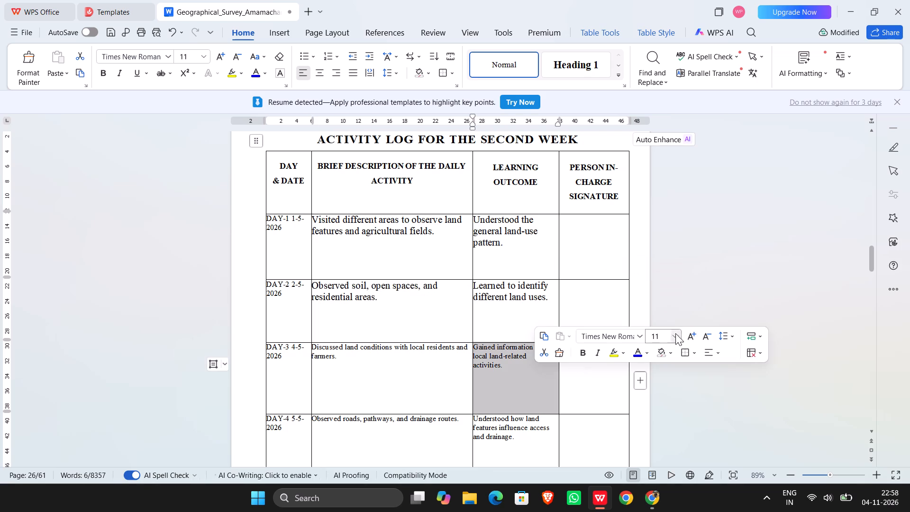
{"action": "double_click", "coordinate": [686, 337]}
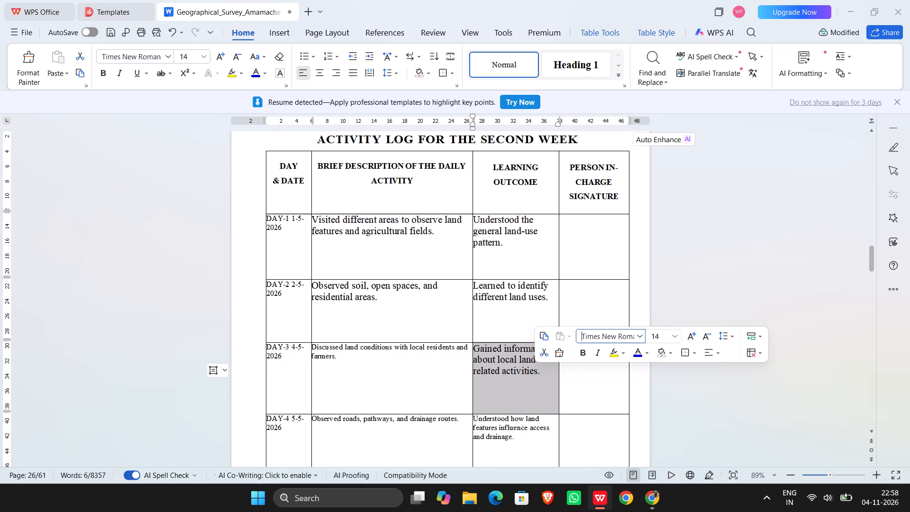
{"action": "double_click", "coordinate": [437, 362]}
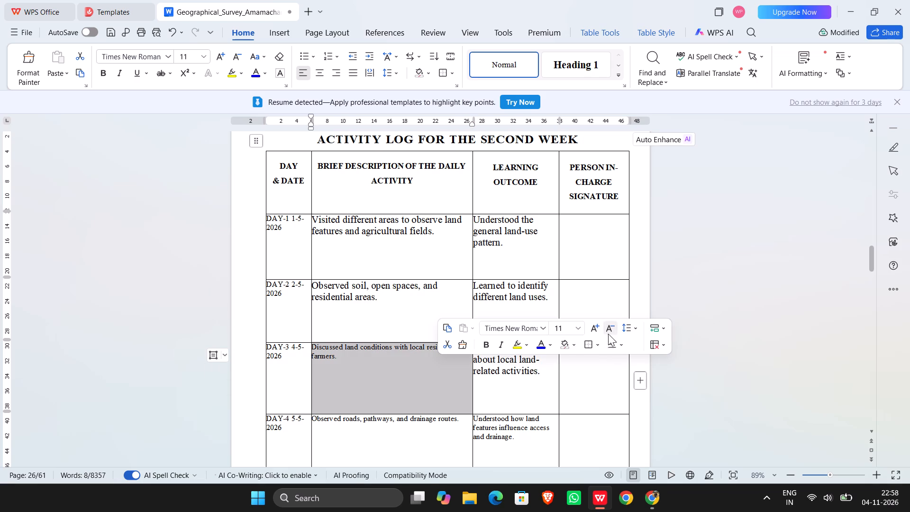
{"action": "double_click", "coordinate": [592, 327]}
Set the activity descriptions for Day 6, Day 5 and Day 4 to size 14 in the second week's log.
{"action": "scroll", "coordinate": [432, 372], "scroll_direction": "down", "scroll_amount": 2}
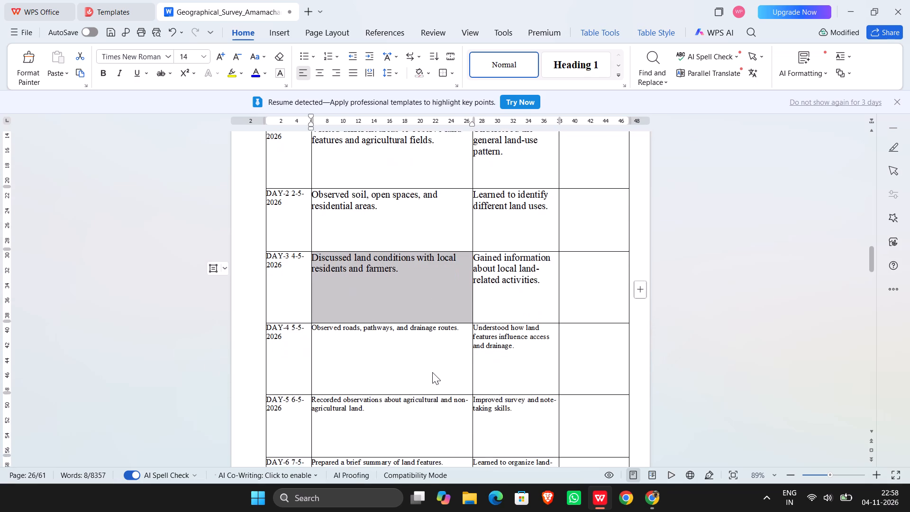
{"action": "scroll", "coordinate": [432, 372], "scroll_direction": "down", "scroll_amount": 2}
{"action": "double_click", "coordinate": [452, 381]}
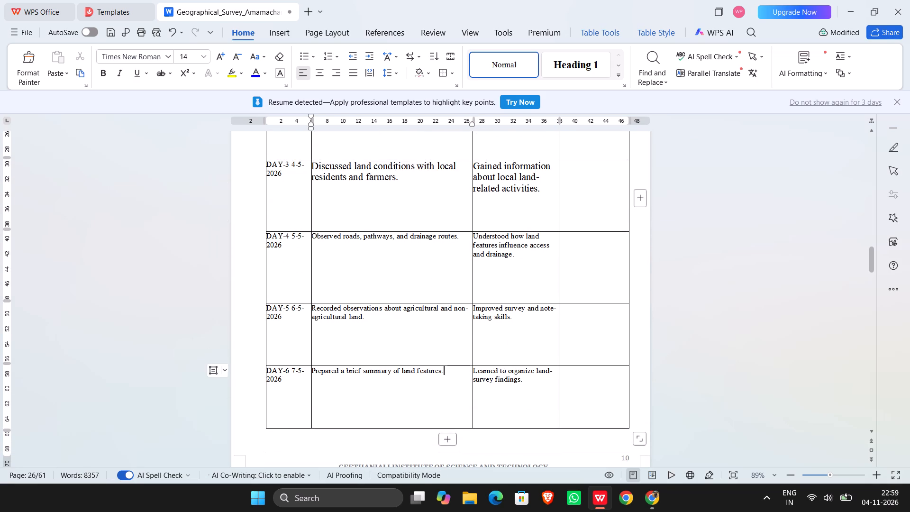
{"action": "double_click", "coordinate": [606, 348]}
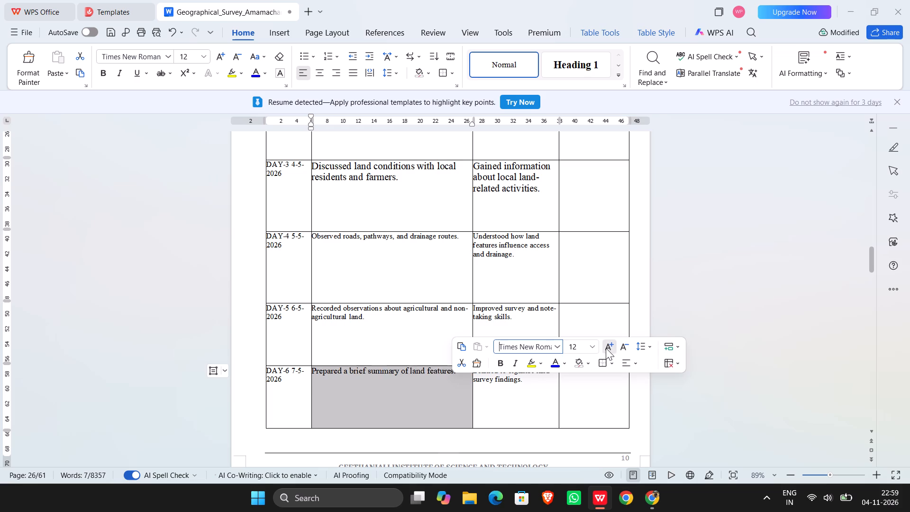
{"action": "double_click", "coordinate": [460, 316]}
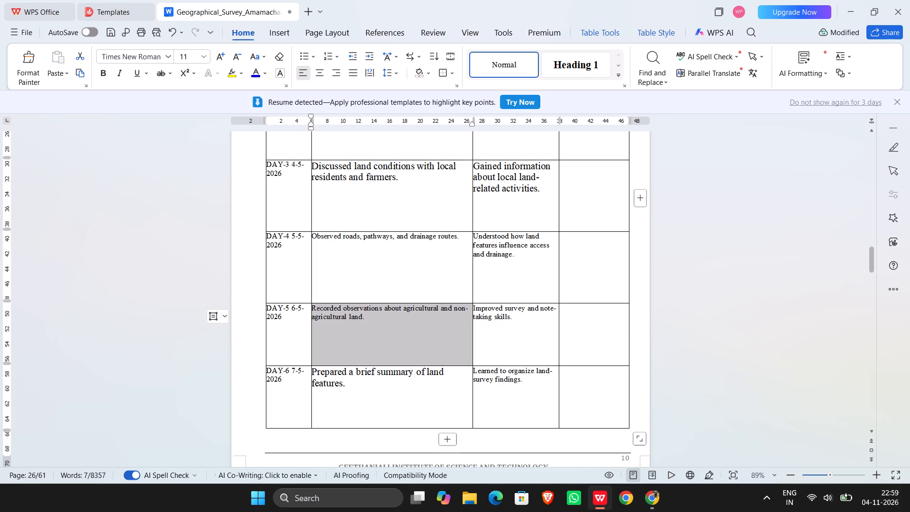
{"action": "double_click", "coordinate": [617, 284]}
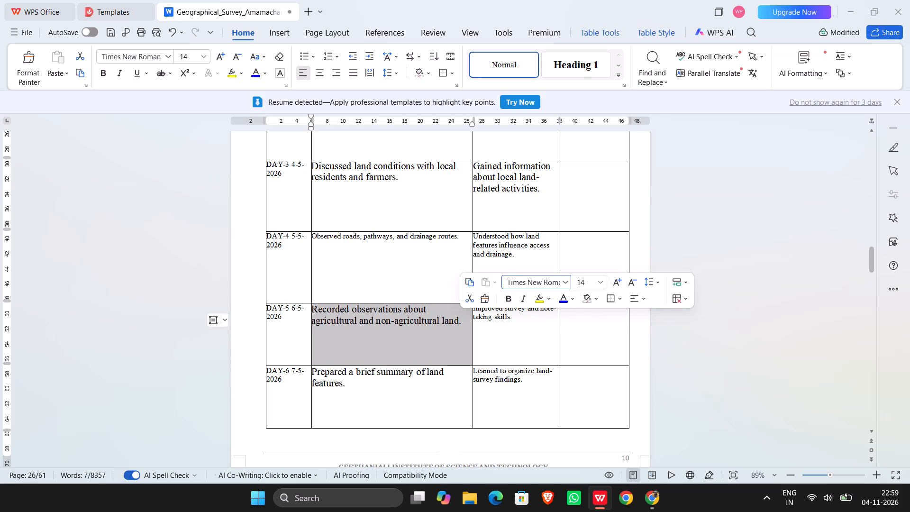
{"action": "double_click", "coordinate": [451, 250]}
{"action": "left_click", "coordinate": [469, 252]}
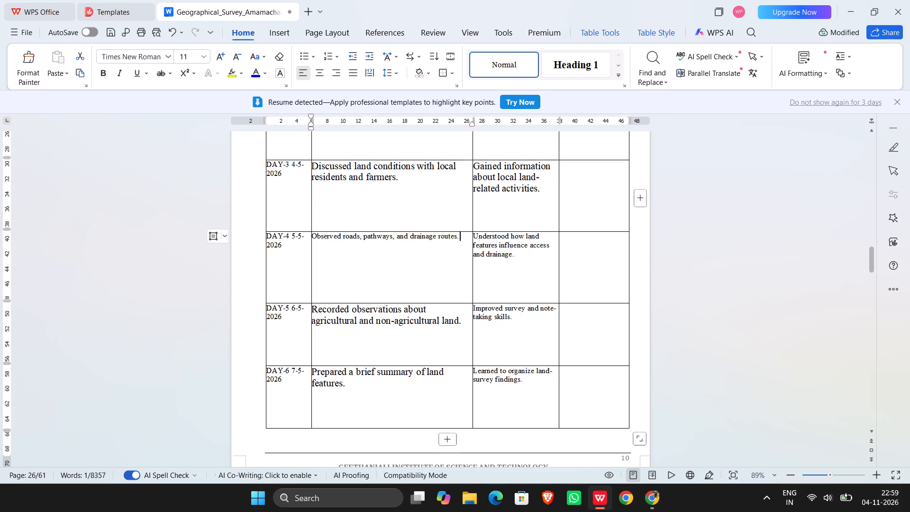
{"action": "triple_click", "coordinate": [469, 252]}
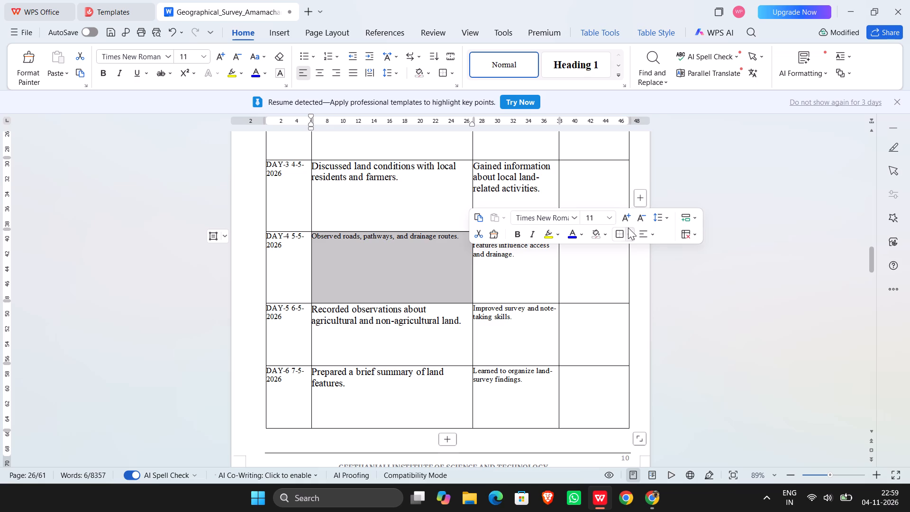
{"action": "double_click", "coordinate": [626, 222]}
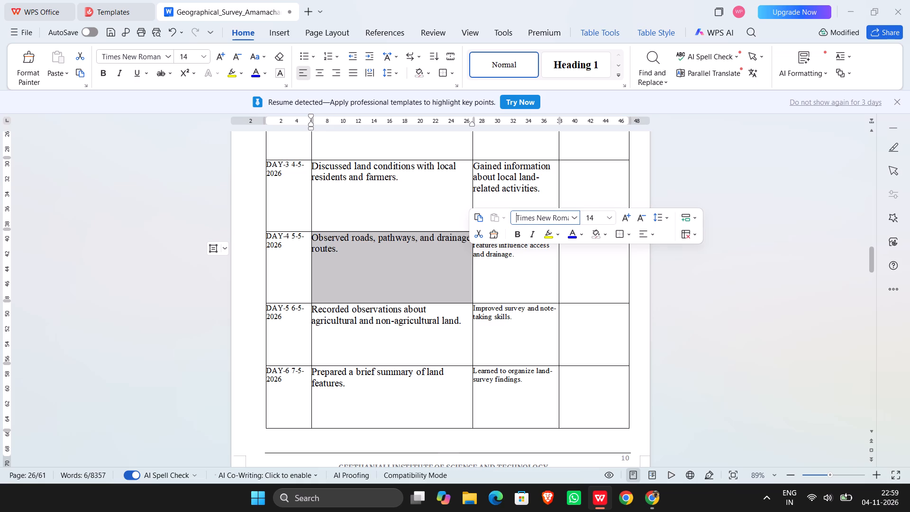
In the Learning Outcome column, set the Day 4 text to size 14, Day 5 to 12 and Day 6 to 14.
{"action": "double_click", "coordinate": [543, 266]}
{"action": "double_click", "coordinate": [697, 234]}
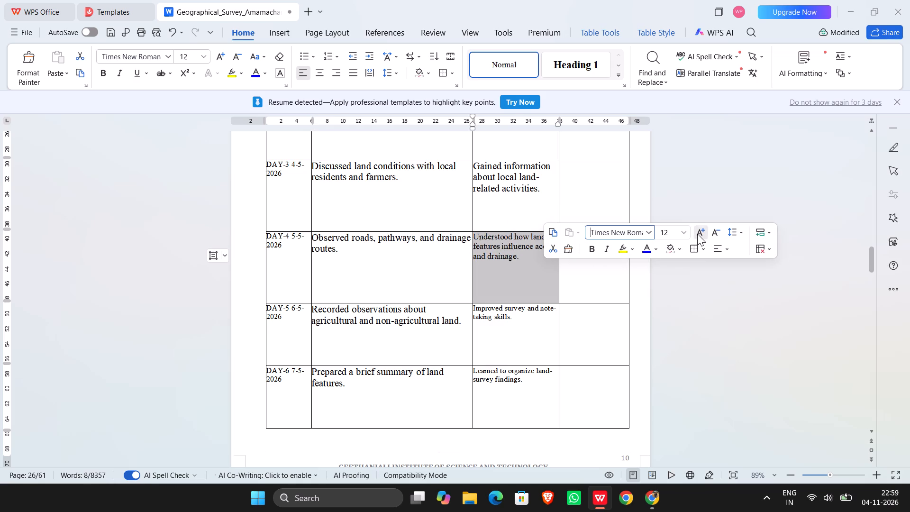
{"action": "double_click", "coordinate": [546, 329]}
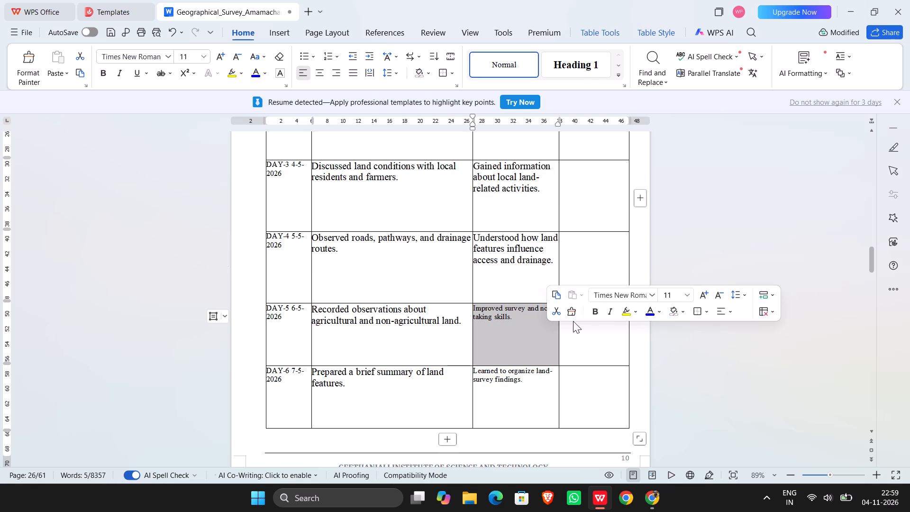
{"action": "left_click", "coordinate": [705, 297]}
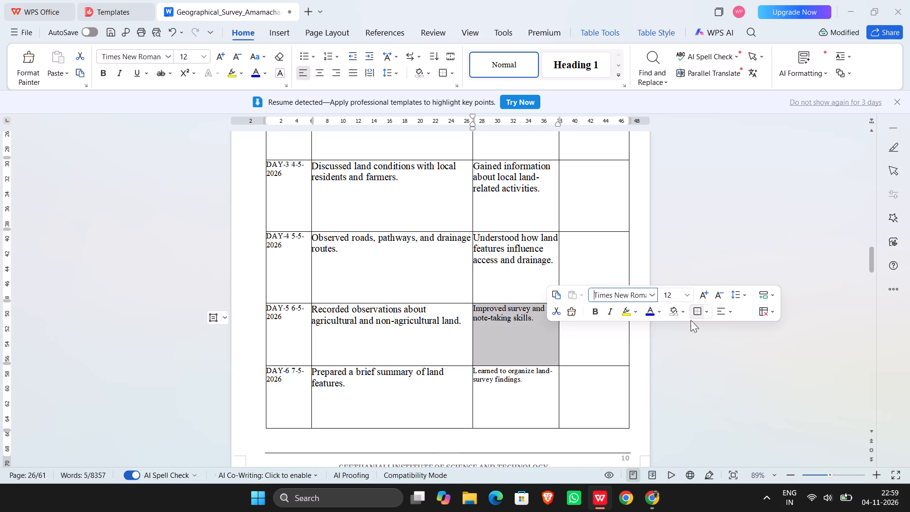
{"action": "left_click", "coordinate": [541, 388]}
{"action": "double_click", "coordinate": [541, 388]}
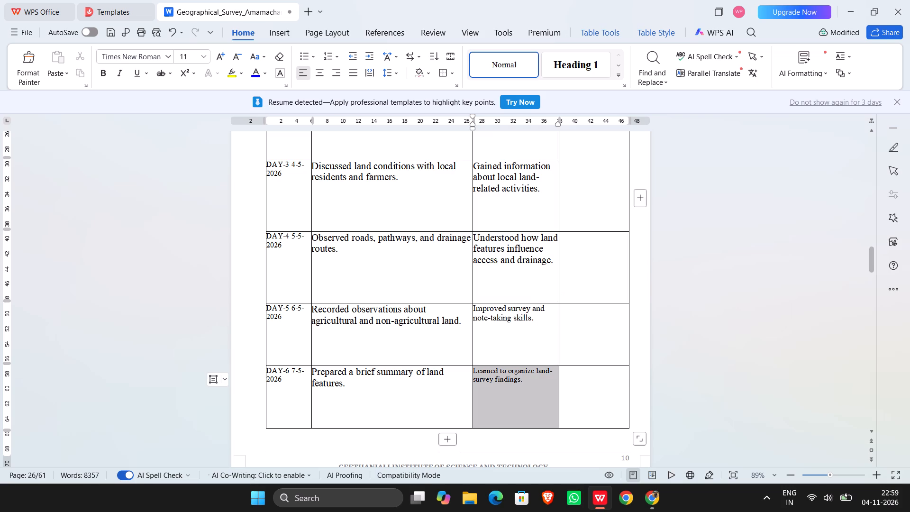
{"action": "double_click", "coordinate": [701, 351]}
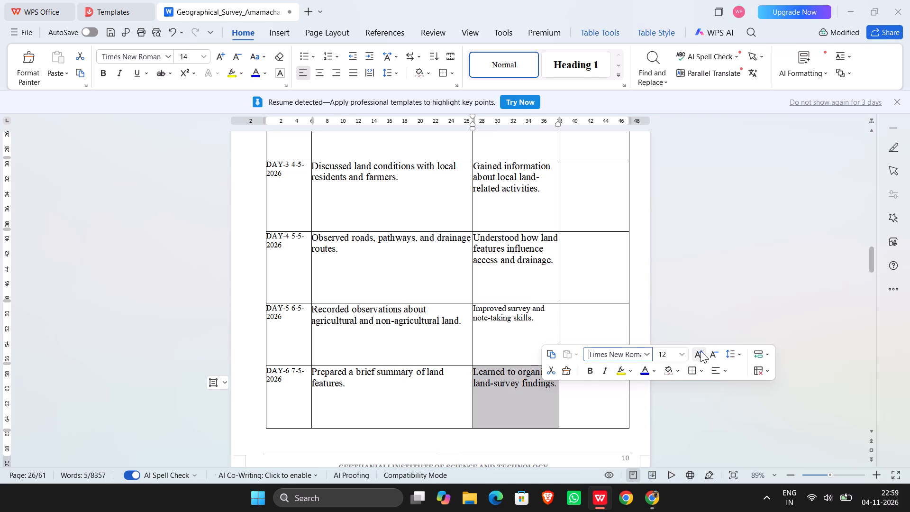
{"action": "left_click", "coordinate": [539, 392]}
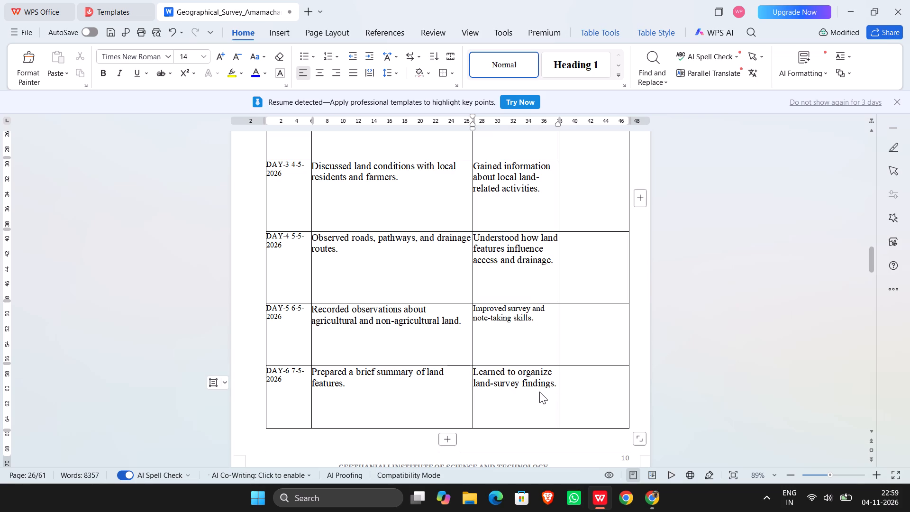
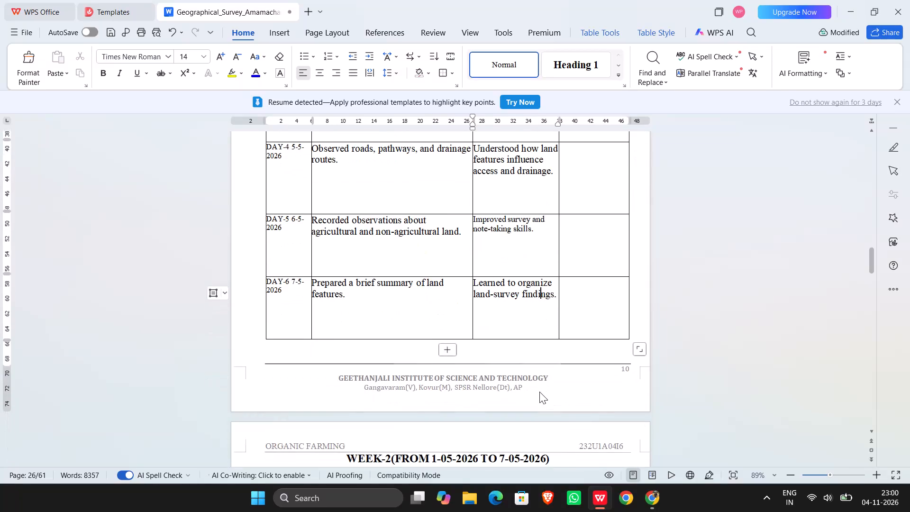
Set the Day 1 activity description and learning outcome text to size 14 in the third week's activity log.
{"action": "scroll", "coordinate": [539, 392], "scroll_direction": "down", "scroll_amount": 2}
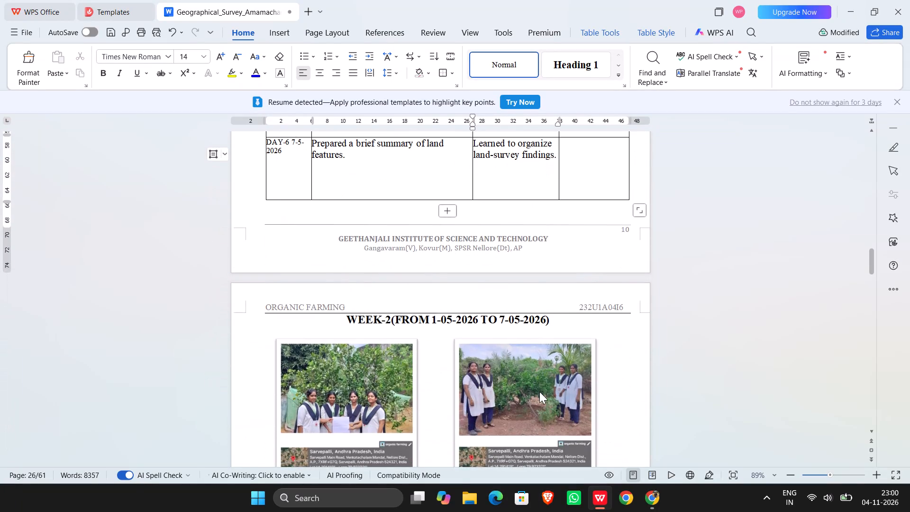
{"action": "scroll", "coordinate": [539, 392], "scroll_direction": "down", "scroll_amount": 7}
{"action": "scroll", "coordinate": [539, 392], "scroll_direction": "up", "scroll_amount": 2}
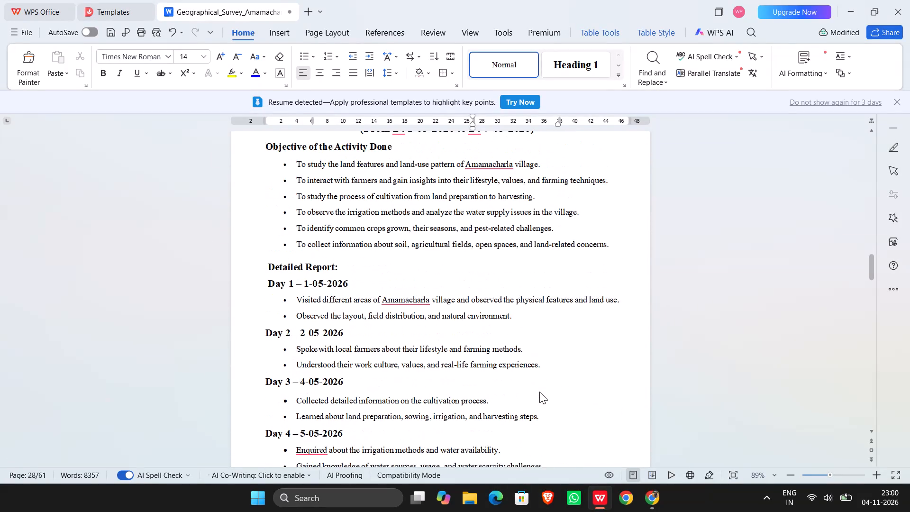
{"action": "scroll", "coordinate": [539, 392], "scroll_direction": "down", "scroll_amount": 8}
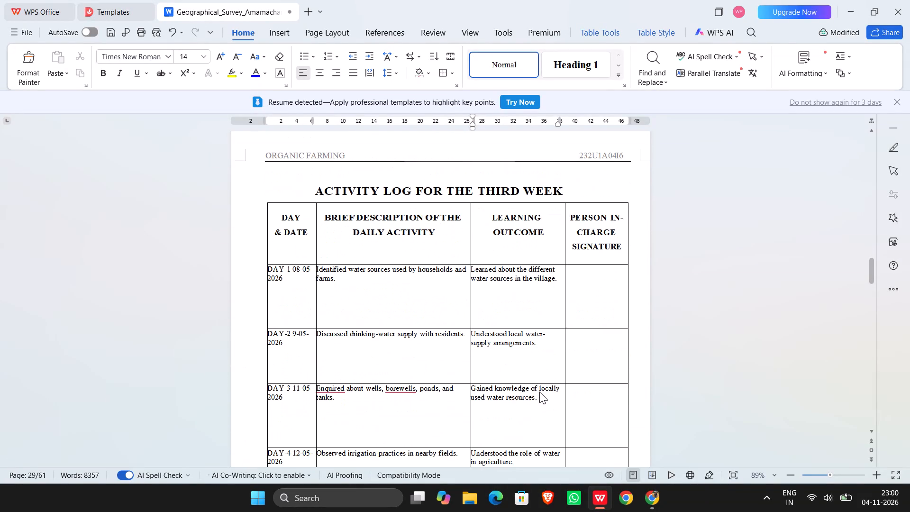
{"action": "double_click", "coordinate": [428, 294]}
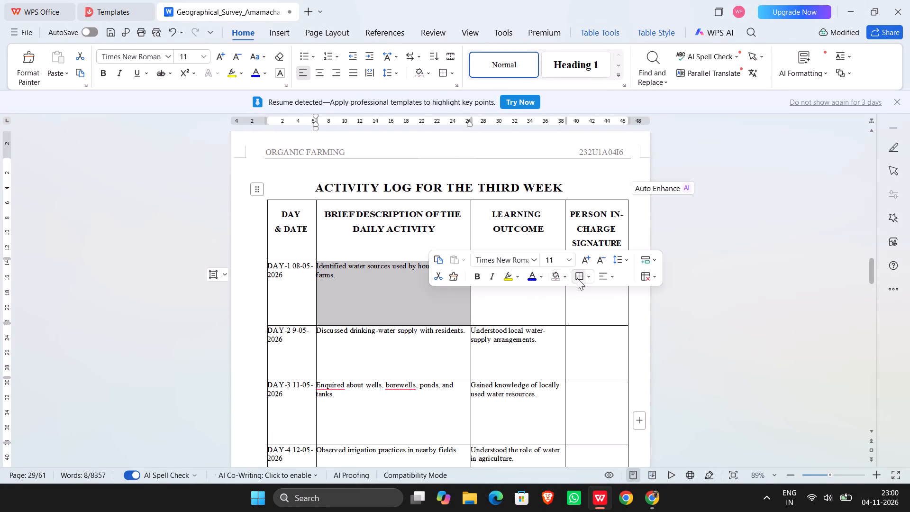
{"action": "double_click", "coordinate": [582, 257]}
{"action": "double_click", "coordinate": [547, 302]}
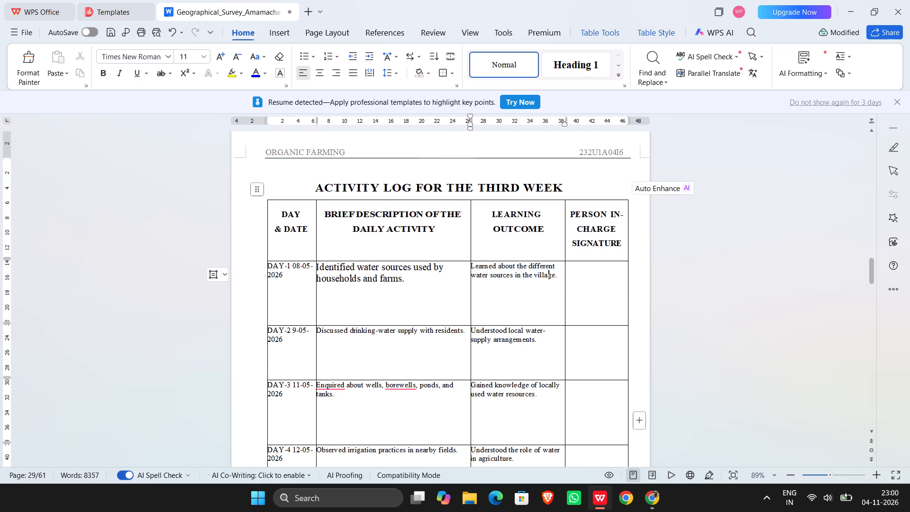
{"action": "double_click", "coordinate": [547, 302]}
{"action": "left_click", "coordinate": [552, 301]}
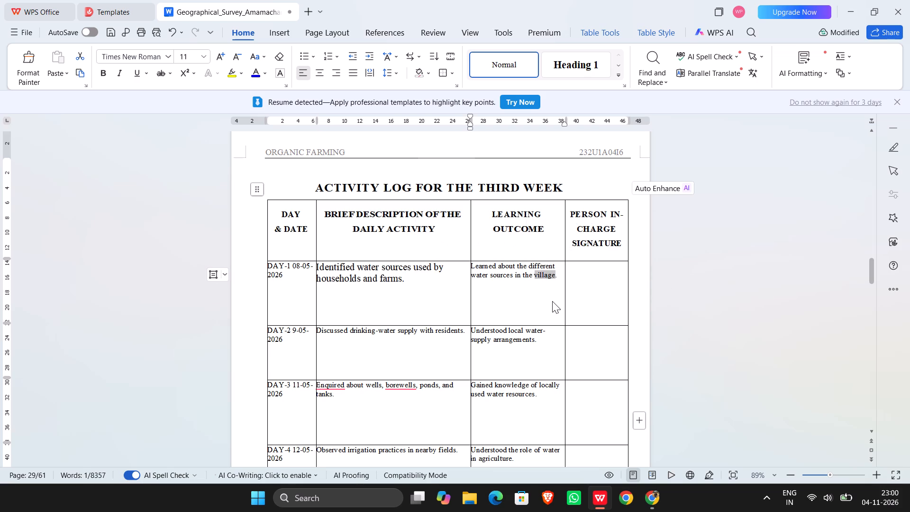
{"action": "double_click", "coordinate": [561, 283]}
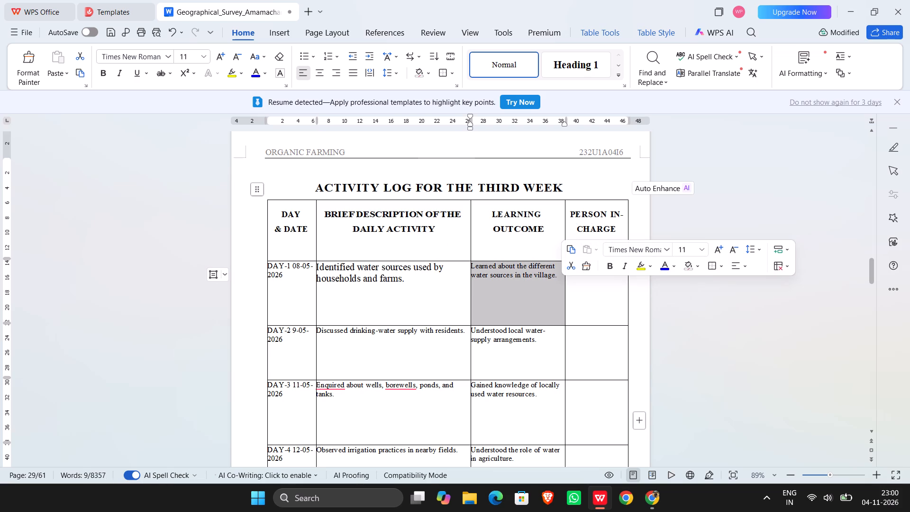
{"action": "double_click", "coordinate": [713, 252]}
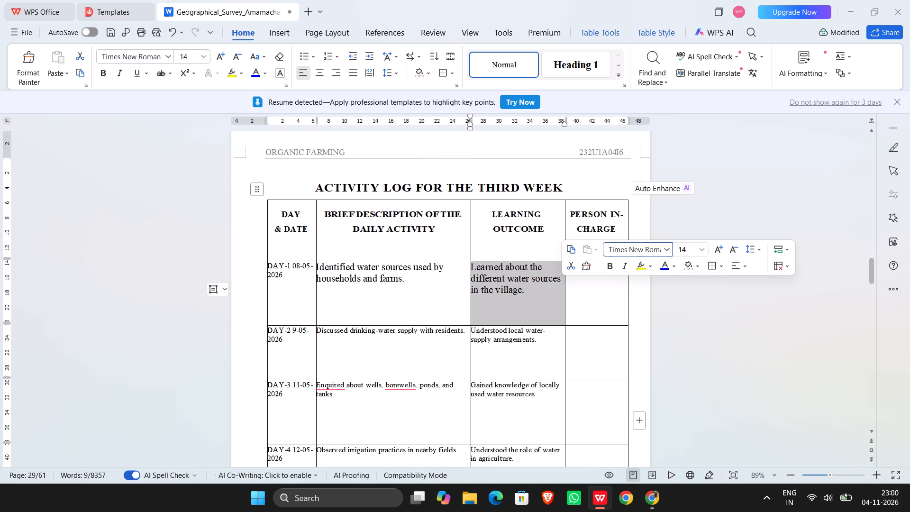
Set the Day 2 learning outcome and activity description text to size 14 in the third week's log.
{"action": "double_click", "coordinate": [552, 355]}
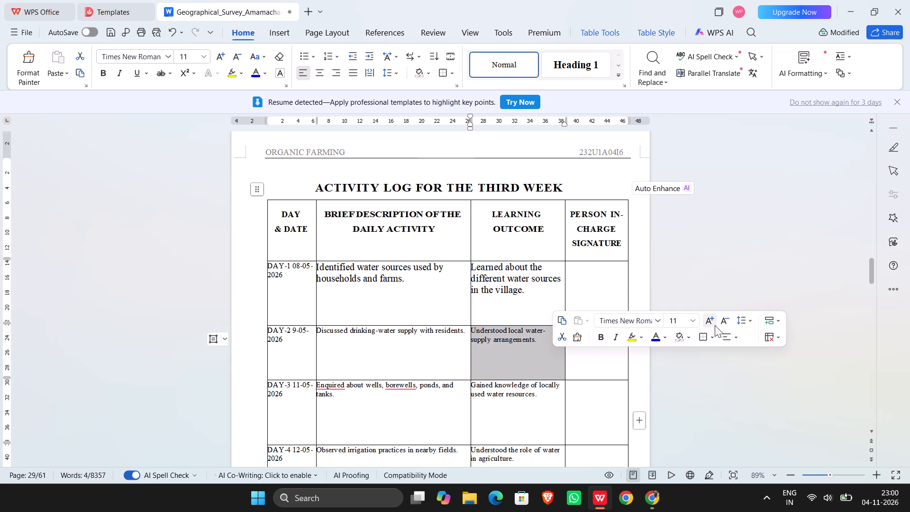
{"action": "double_click", "coordinate": [708, 322]}
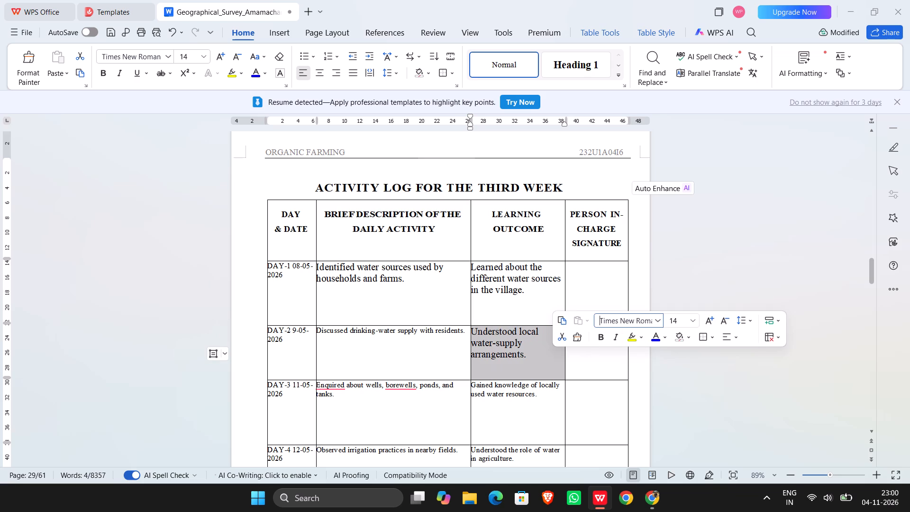
{"action": "double_click", "coordinate": [440, 346]}
{"action": "triple_click", "coordinate": [452, 348]}
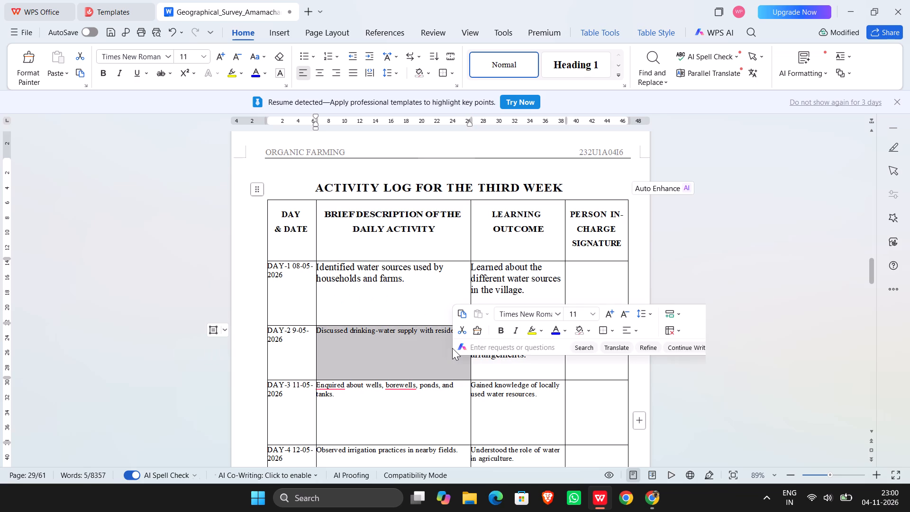
{"action": "double_click", "coordinate": [611, 317]}
Set the Day 3 activity description and learning outcome text to size 14 in the third week's log.
{"action": "double_click", "coordinate": [441, 408]}
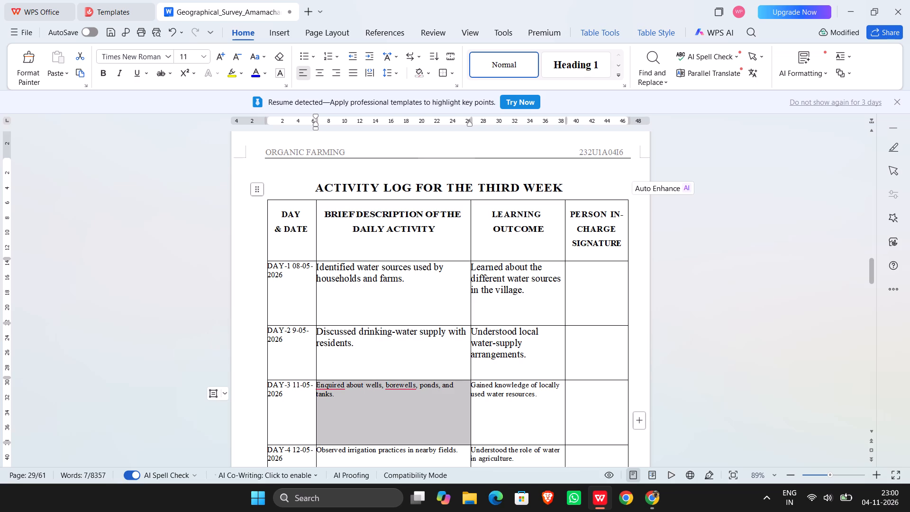
{"action": "double_click", "coordinate": [594, 377]}
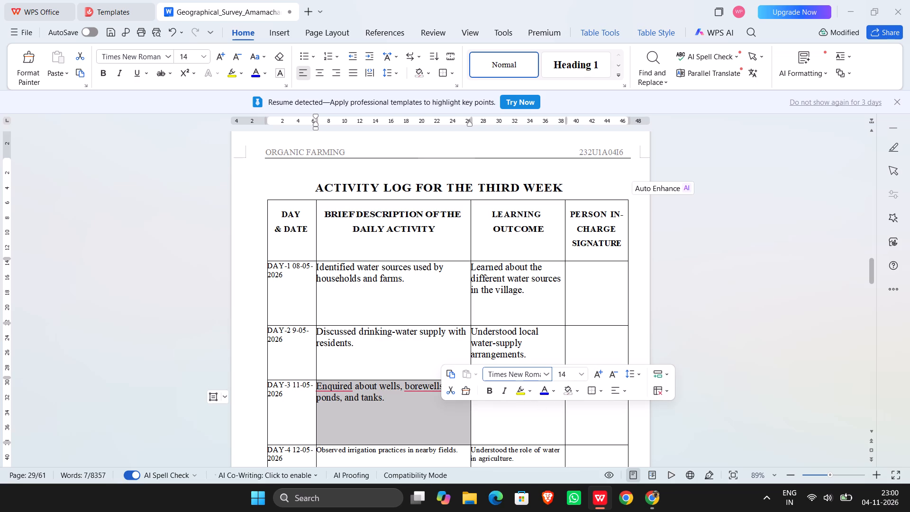
{"action": "left_click", "coordinate": [535, 410]}
{"action": "double_click", "coordinate": [539, 408]}
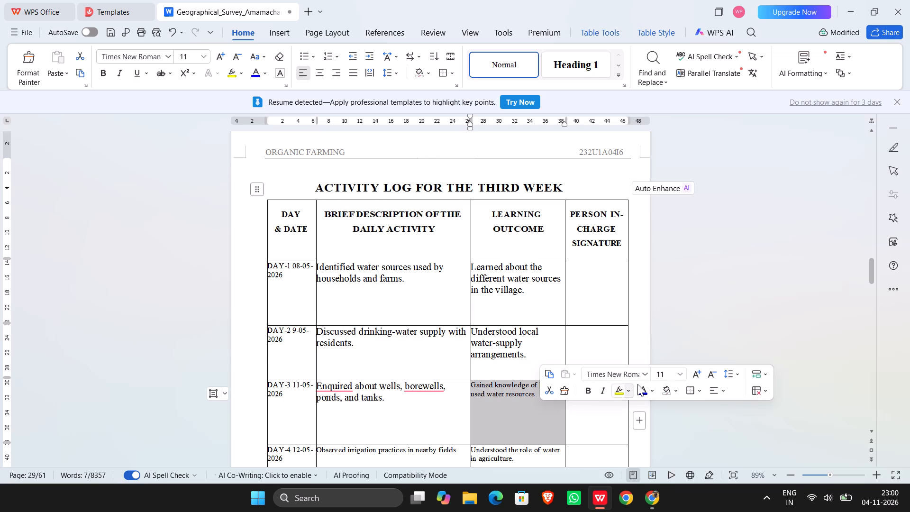
{"action": "double_click", "coordinate": [693, 376]}
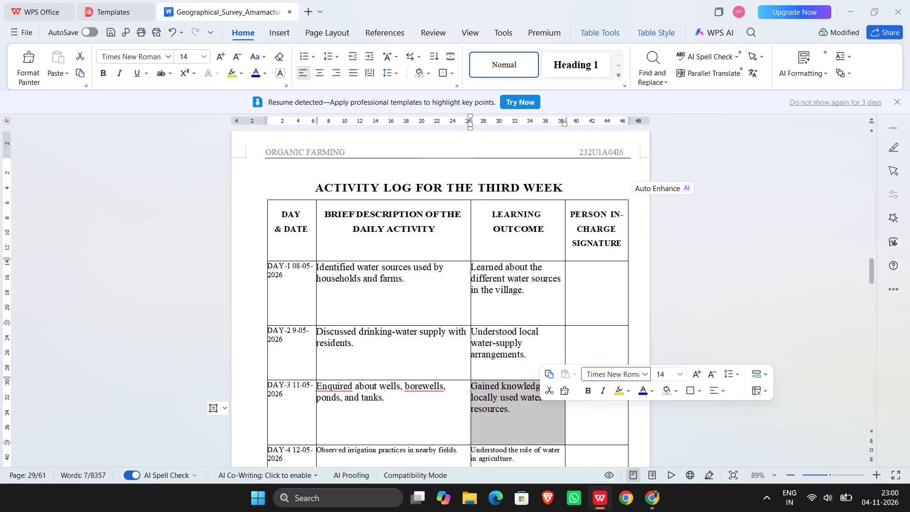
Set the Day 6 activity description and learning outcome text to size 14 in the third week's log.
{"action": "scroll", "coordinate": [478, 360], "scroll_direction": "down", "scroll_amount": 4}
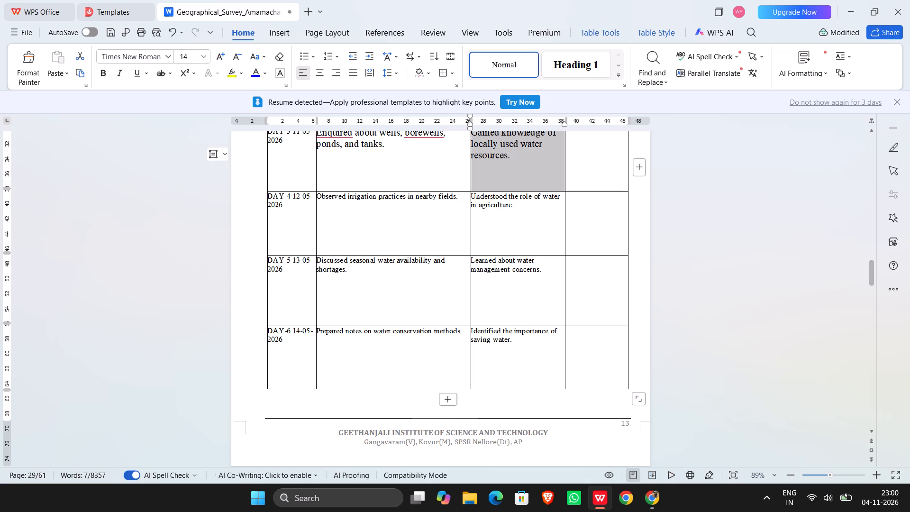
{"action": "double_click", "coordinate": [420, 353]}
{"action": "triple_click", "coordinate": [448, 357]}
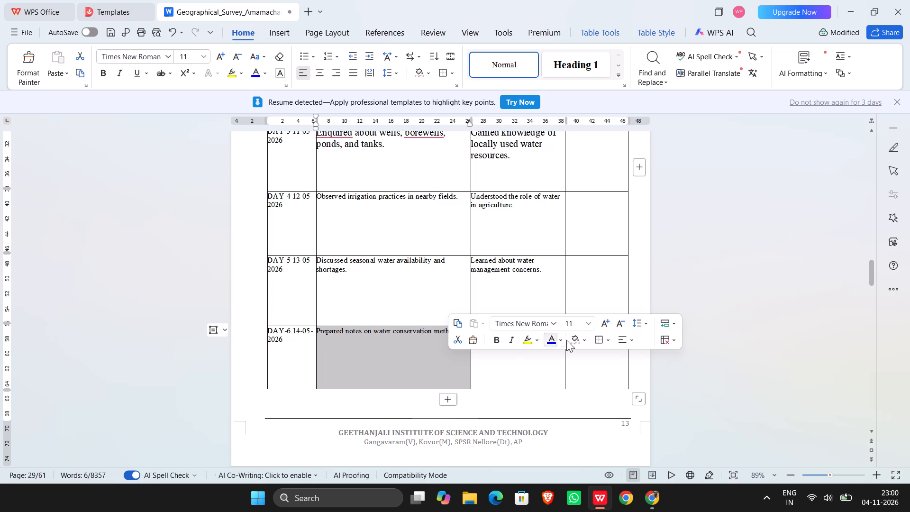
{"action": "left_click", "coordinate": [606, 325]}
{"action": "left_click_drag", "start_coordinate": [606, 325], "coordinate": [536, 374]}
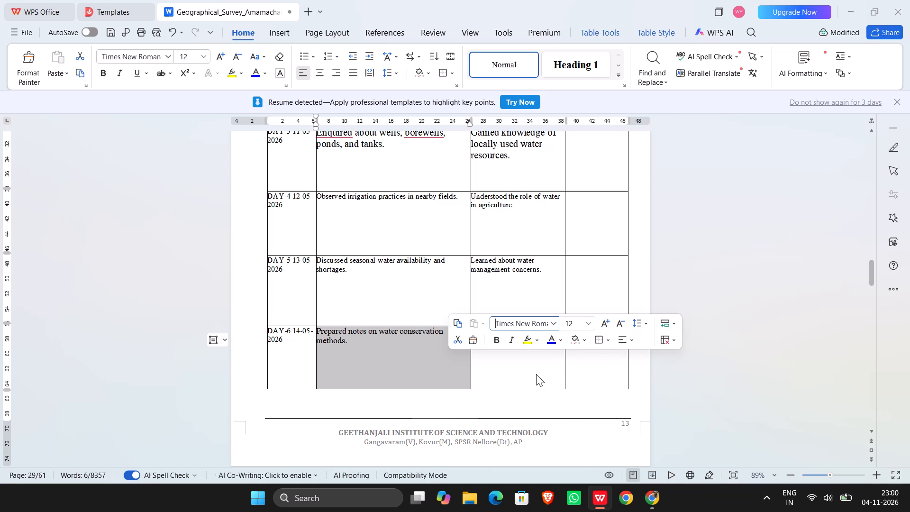
{"action": "left_click", "coordinate": [536, 374]}
{"action": "double_click", "coordinate": [446, 356]}
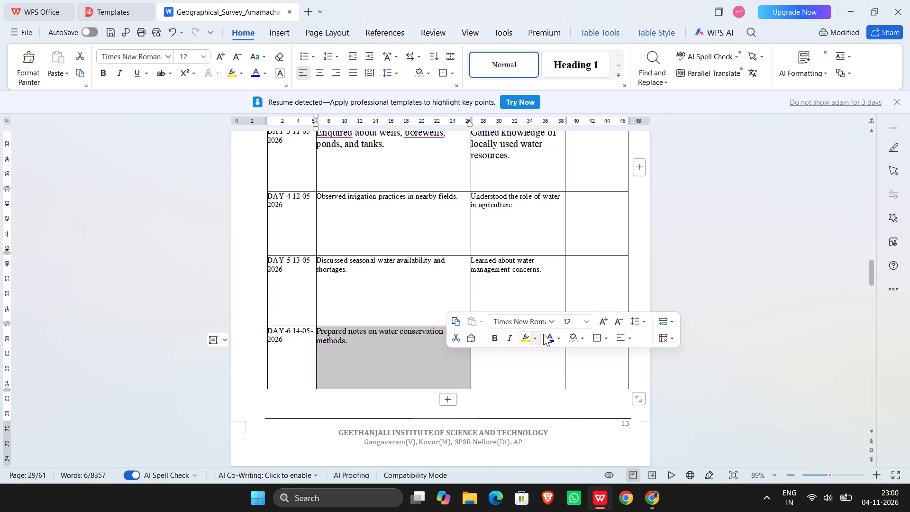
{"action": "left_click", "coordinate": [598, 322]}
{"action": "left_click", "coordinate": [541, 352]}
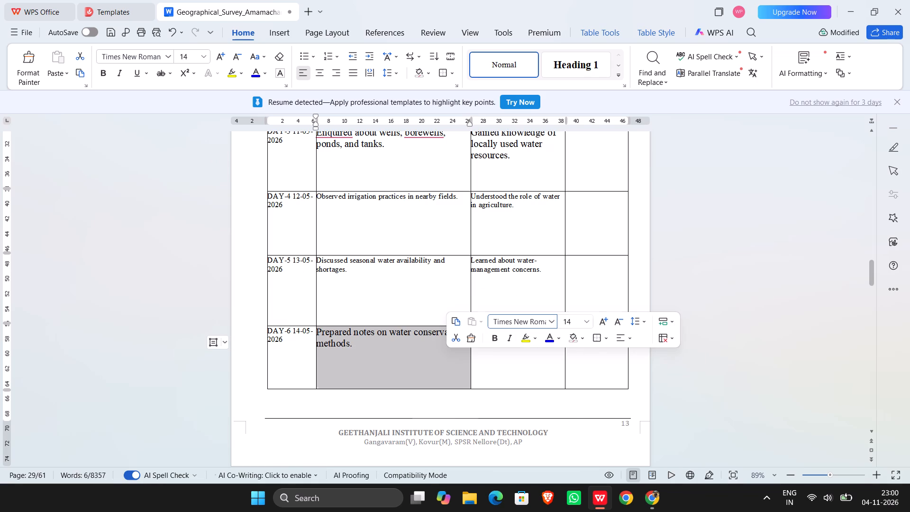
{"action": "double_click", "coordinate": [541, 352]}
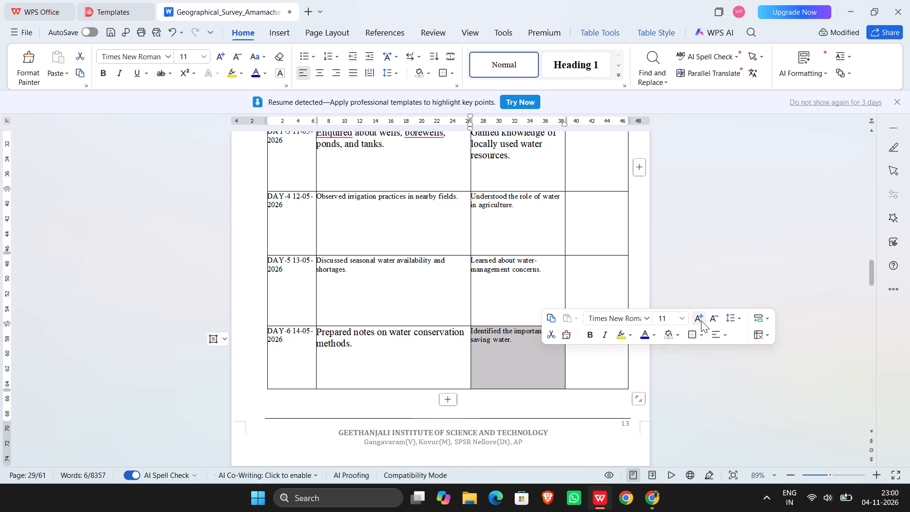
{"action": "double_click", "coordinate": [699, 320]}
Set the Day 5 learning outcome and activity description text to size 14 in the third week's log.
{"action": "triple_click", "coordinate": [555, 284]}
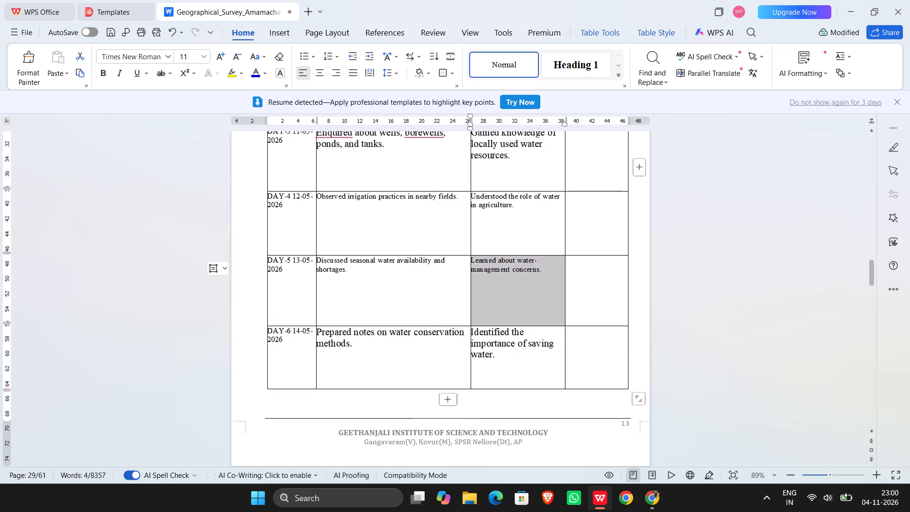
{"action": "double_click", "coordinate": [708, 254]}
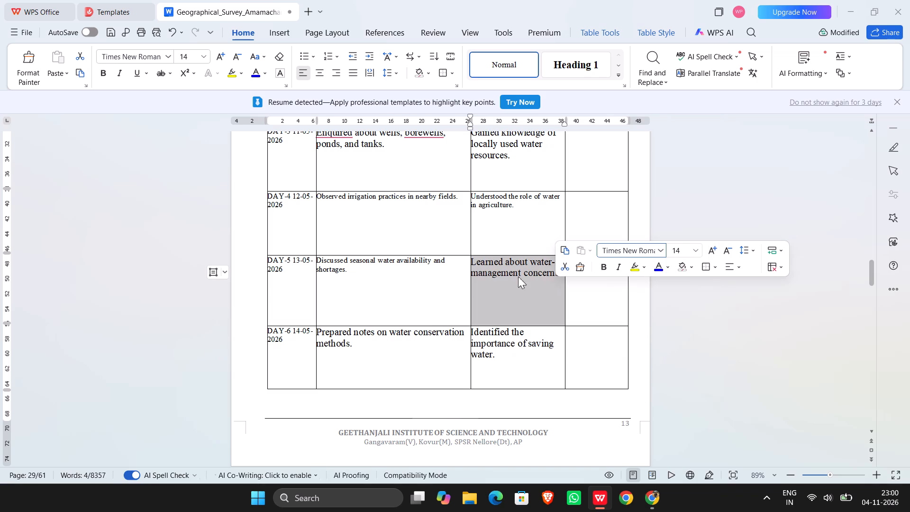
{"action": "double_click", "coordinate": [471, 281]}
{"action": "double_click", "coordinate": [450, 281]}
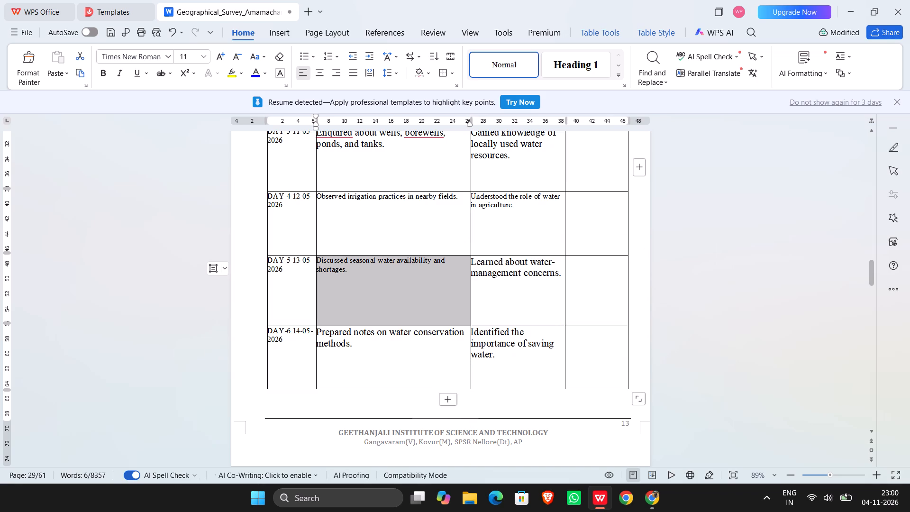
{"action": "double_click", "coordinate": [605, 243]}
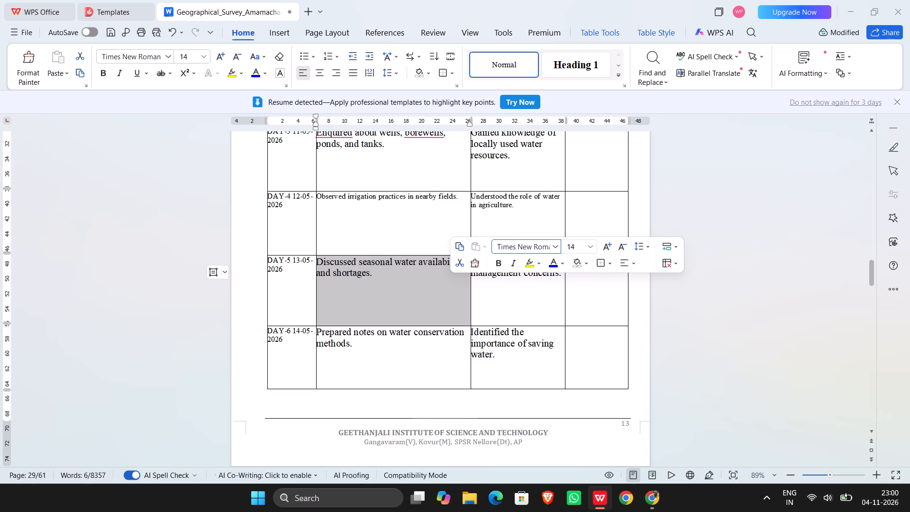
Set the Day 4 learning outcome and activity description text to size 14 in the third week's log.
{"action": "double_click", "coordinate": [547, 212]}
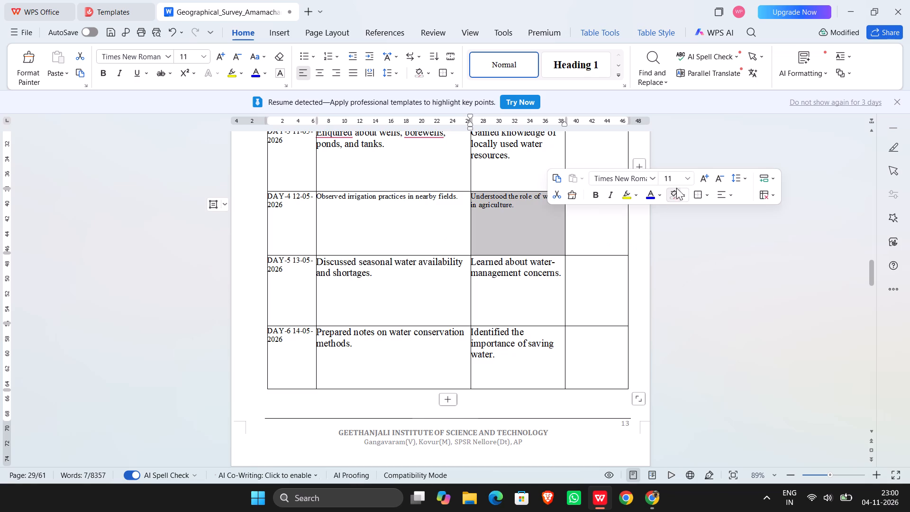
{"action": "double_click", "coordinate": [705, 178]}
{"action": "double_click", "coordinate": [460, 211]}
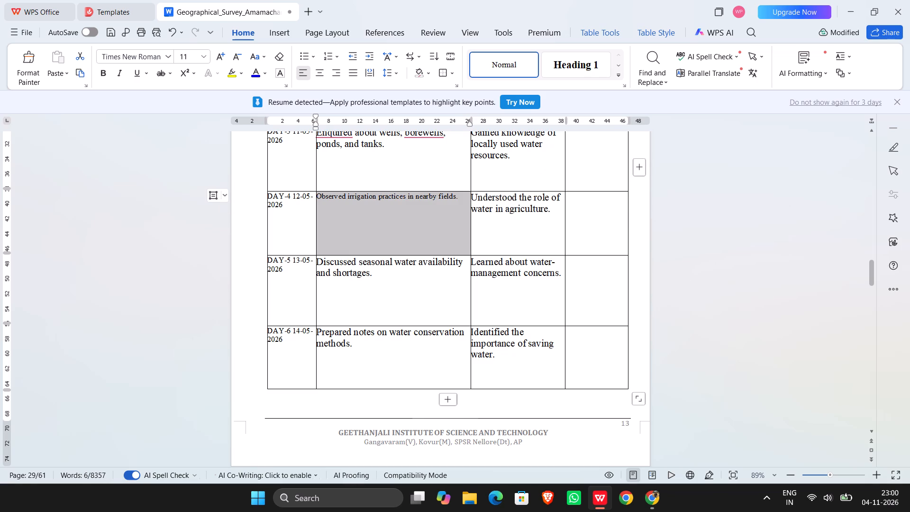
{"action": "double_click", "coordinate": [615, 176]}
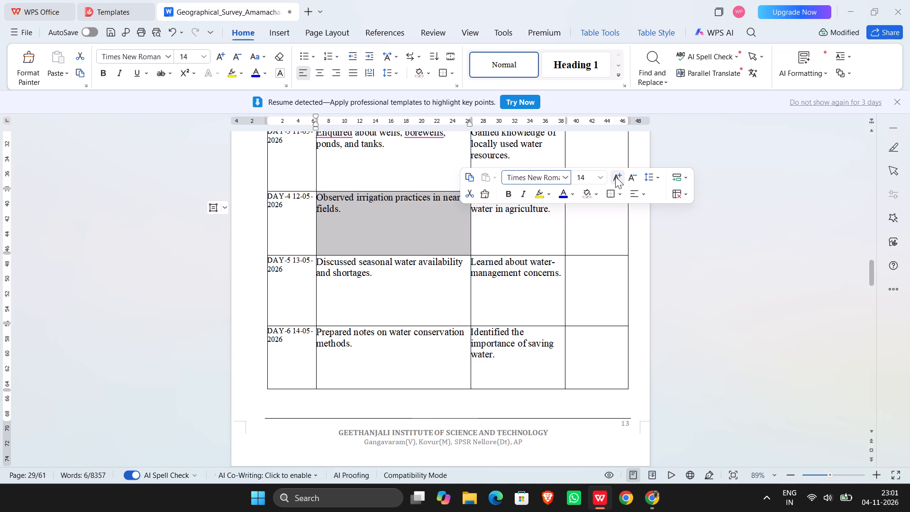
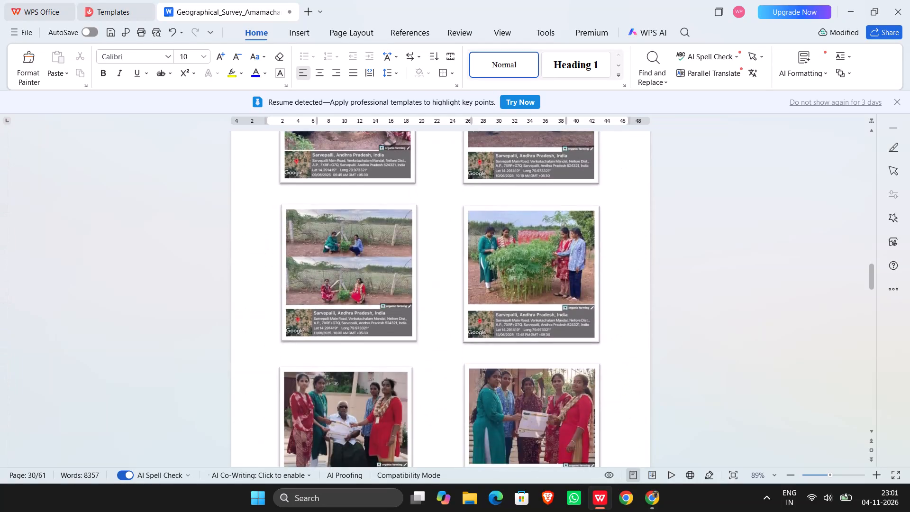
Set the Day 1 activity description and learning outcome text to size 14 in the fourth week's log.
{"action": "scroll", "coordinate": [635, 214], "scroll_direction": "up", "scroll_amount": 1}
{"action": "scroll", "coordinate": [635, 214], "scroll_direction": "down", "scroll_amount": 2}
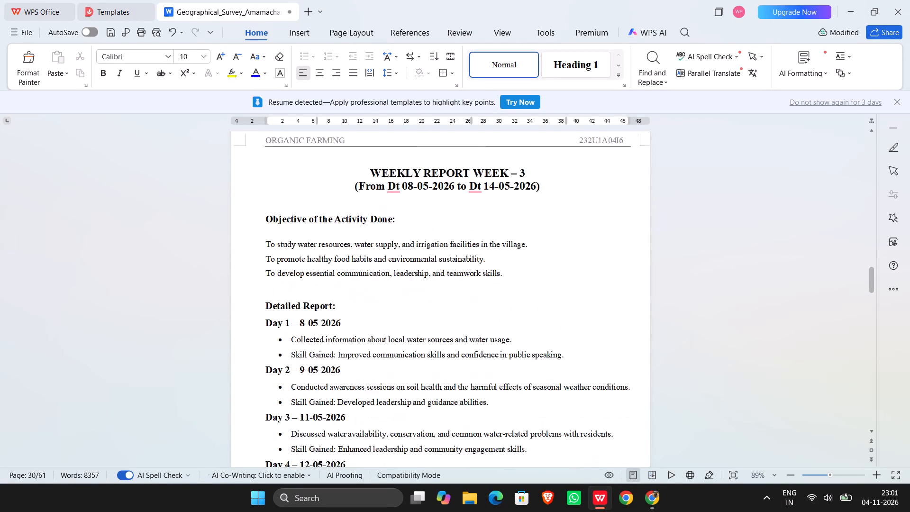
{"action": "scroll", "coordinate": [635, 214], "scroll_direction": "down", "scroll_amount": 7}
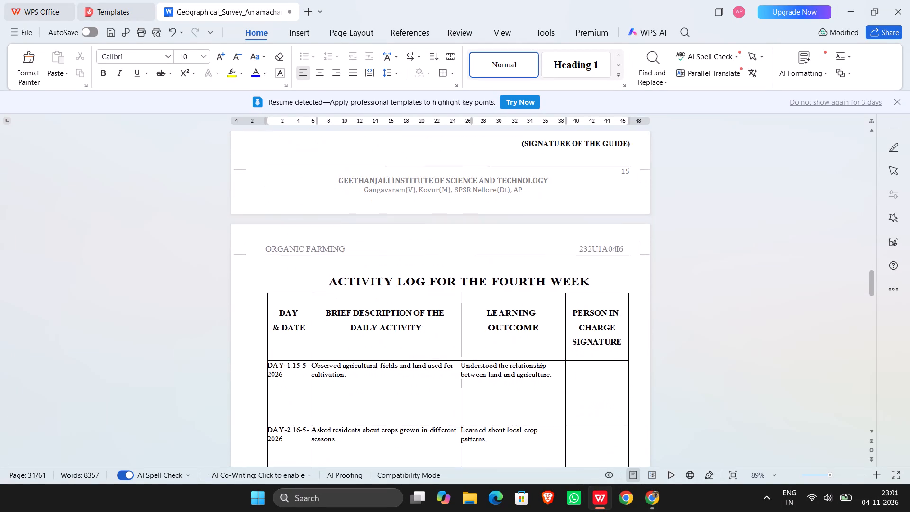
{"action": "scroll", "coordinate": [635, 214], "scroll_direction": "down", "scroll_amount": 2}
{"action": "double_click", "coordinate": [413, 302]}
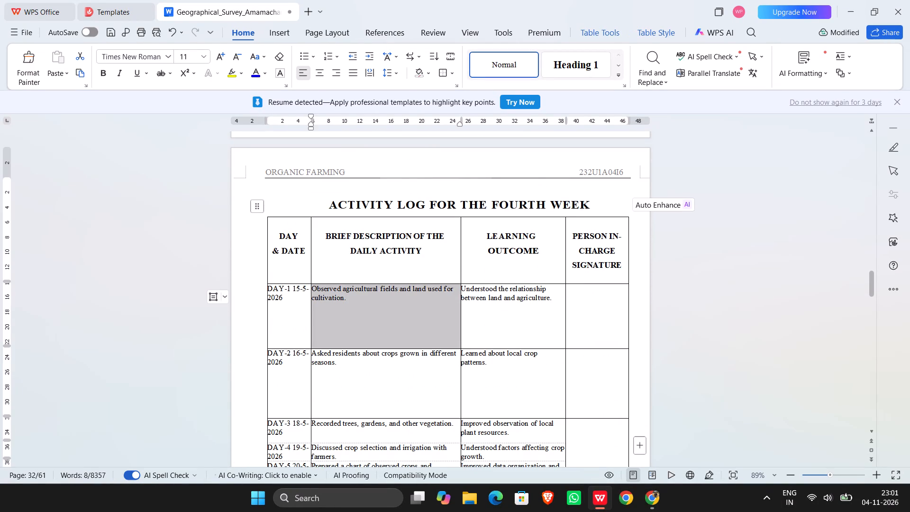
{"action": "double_click", "coordinate": [571, 269]}
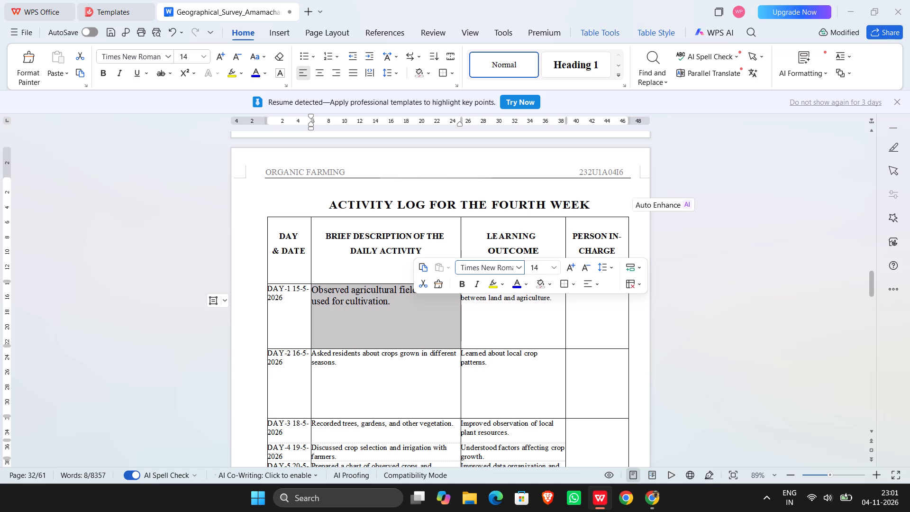
{"action": "double_click", "coordinate": [536, 314]}
{"action": "double_click", "coordinate": [537, 314]}
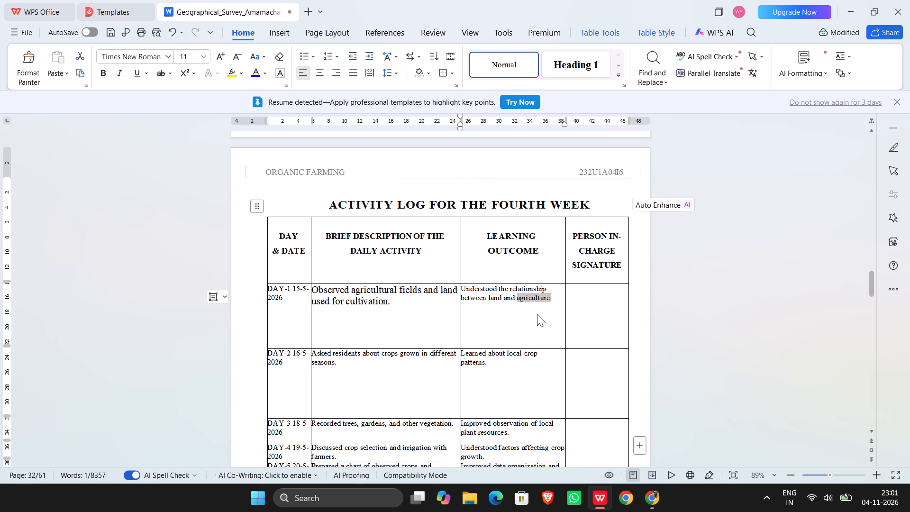
{"action": "double_click", "coordinate": [537, 314]}
{"action": "double_click", "coordinate": [537, 314]}
{"action": "triple_click", "coordinate": [537, 314]}
{"action": "double_click", "coordinate": [693, 279]}
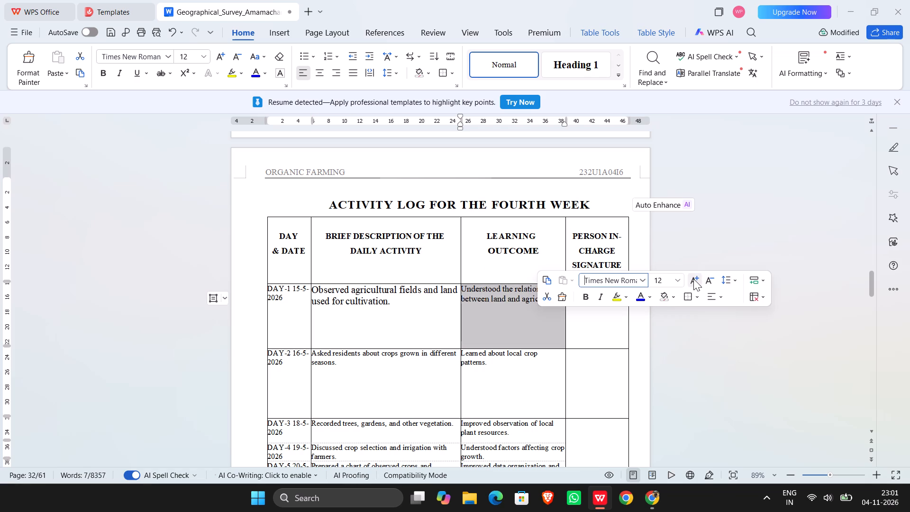
Set the Day 2 learning outcome and activity description text to size 14 in the fourth week's log.
{"action": "double_click", "coordinate": [523, 384]}
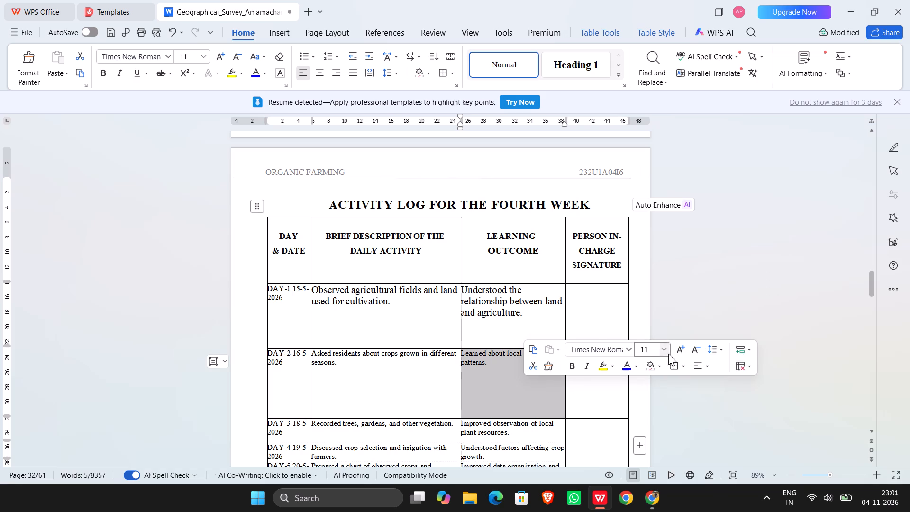
{"action": "double_click", "coordinate": [680, 352]}
{"action": "double_click", "coordinate": [422, 383]}
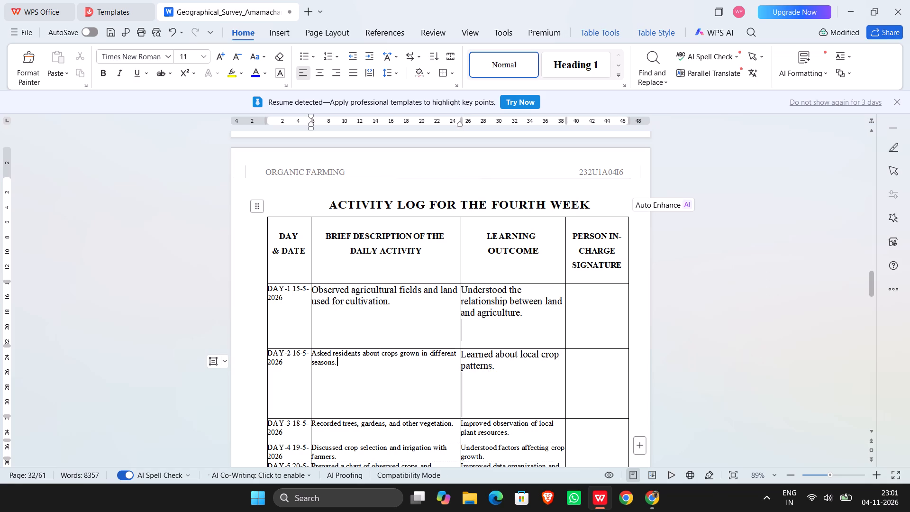
{"action": "double_click", "coordinate": [576, 352]}
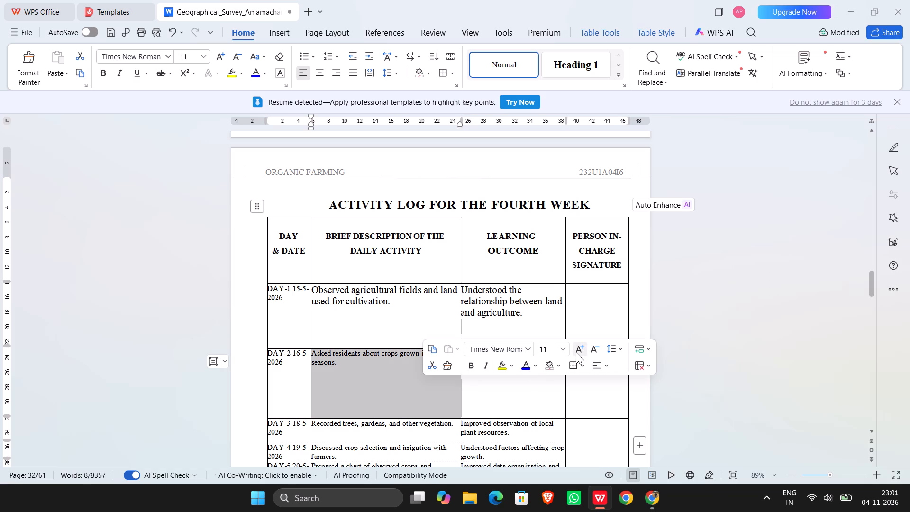
Delete the entire Day 3, Day 4 and Day 5 rows directly below Day 2 in the fourth week's log.
{"action": "scroll", "coordinate": [425, 410], "scroll_direction": "down", "scroll_amount": 2}
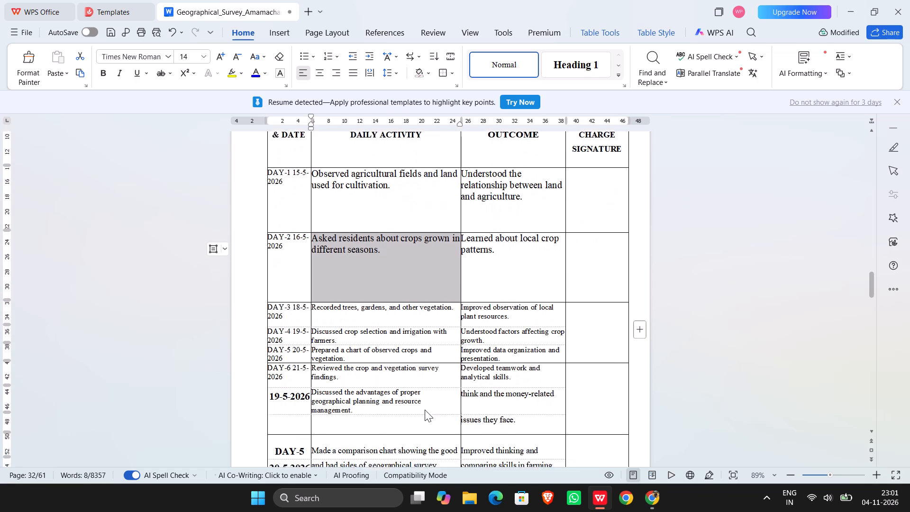
{"action": "scroll", "coordinate": [425, 410], "scroll_direction": "down", "scroll_amount": 2}
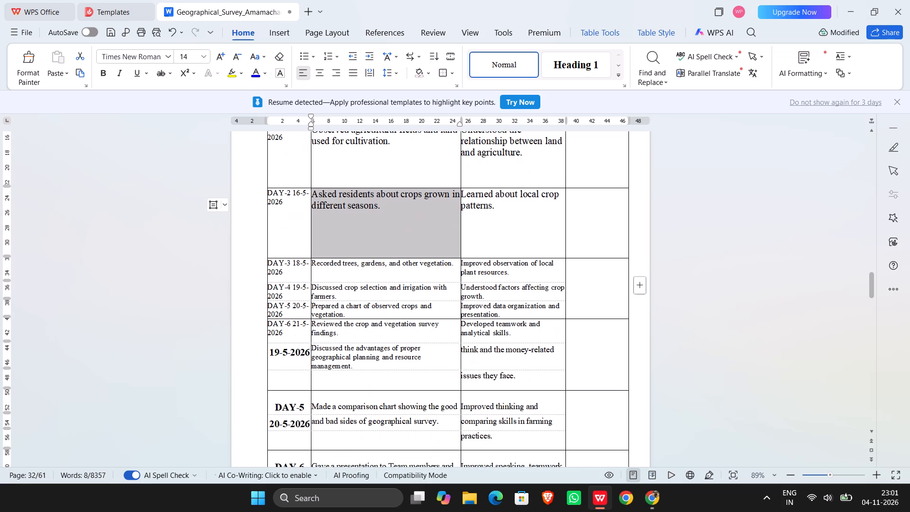
{"action": "scroll", "coordinate": [423, 398], "scroll_direction": "down", "scroll_amount": 1}
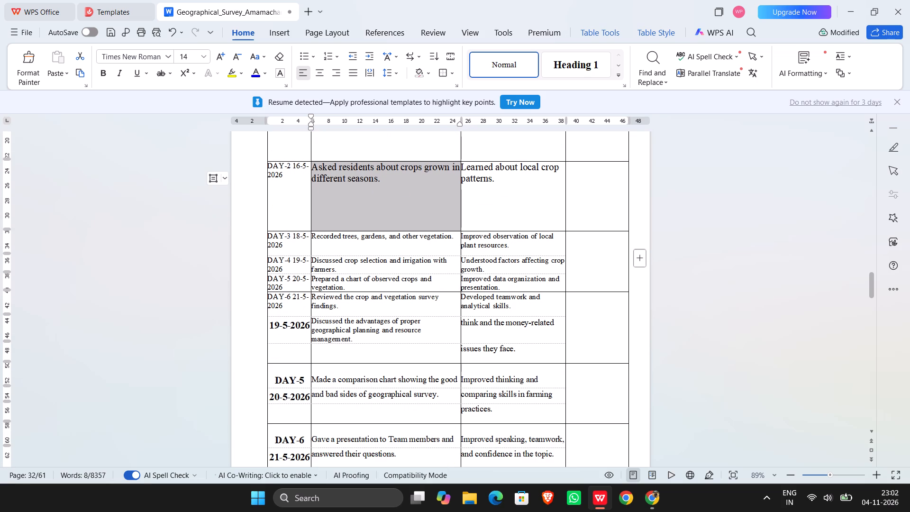
{"action": "left_click_drag", "start_coordinate": [442, 283], "coordinate": [318, 244]}
{"action": "key", "text": "BackSpace"}
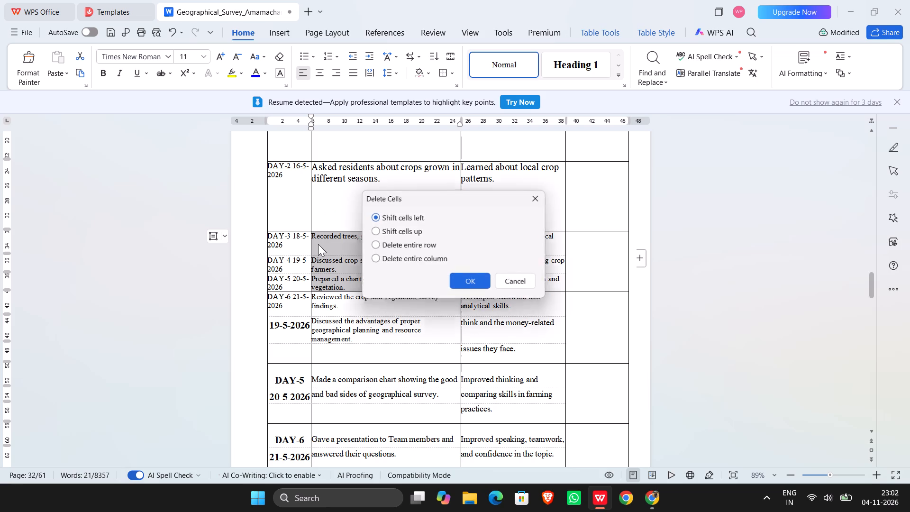
{"action": "left_click", "coordinate": [426, 245]}
{"action": "key", "text": "Return"}
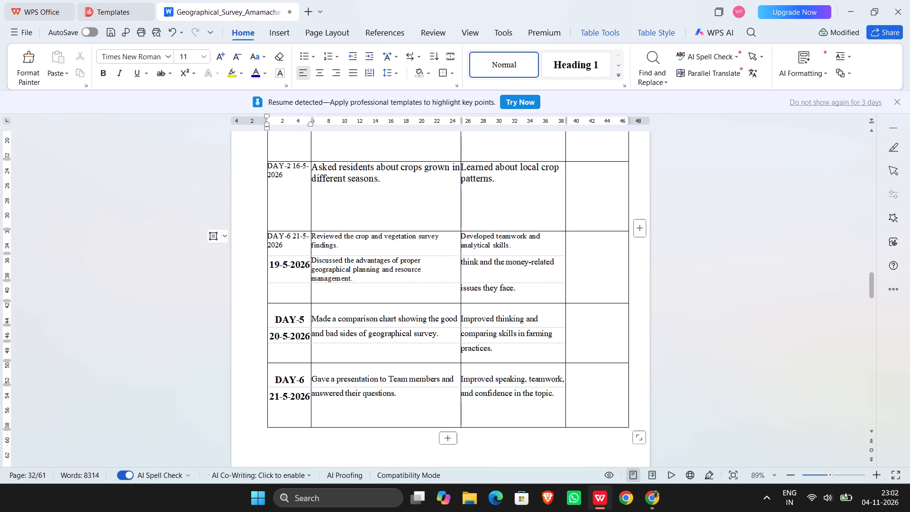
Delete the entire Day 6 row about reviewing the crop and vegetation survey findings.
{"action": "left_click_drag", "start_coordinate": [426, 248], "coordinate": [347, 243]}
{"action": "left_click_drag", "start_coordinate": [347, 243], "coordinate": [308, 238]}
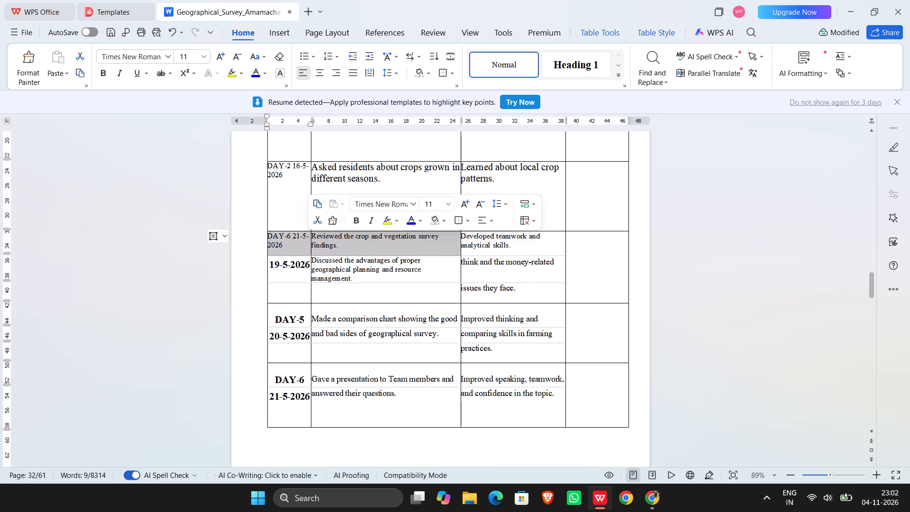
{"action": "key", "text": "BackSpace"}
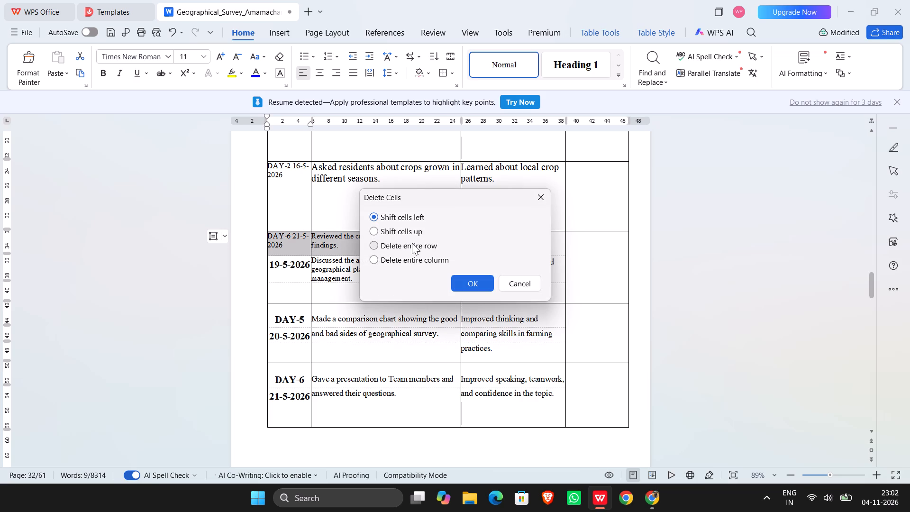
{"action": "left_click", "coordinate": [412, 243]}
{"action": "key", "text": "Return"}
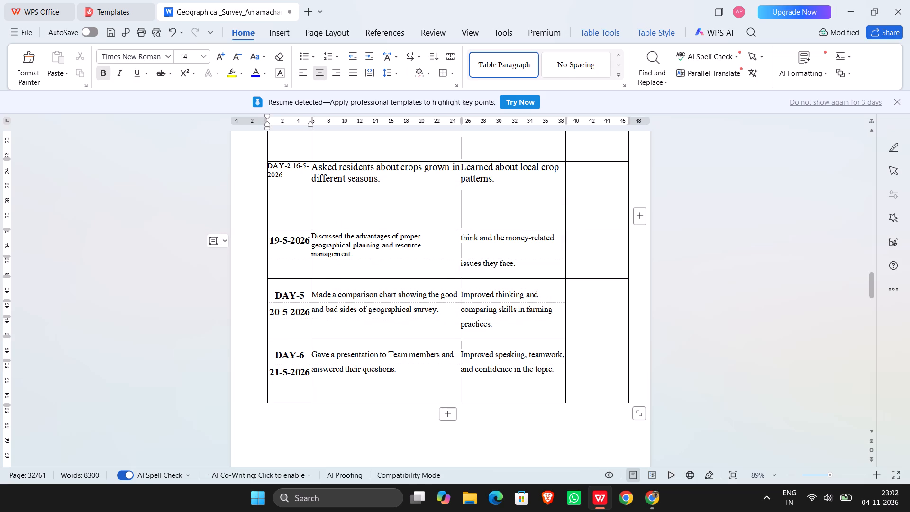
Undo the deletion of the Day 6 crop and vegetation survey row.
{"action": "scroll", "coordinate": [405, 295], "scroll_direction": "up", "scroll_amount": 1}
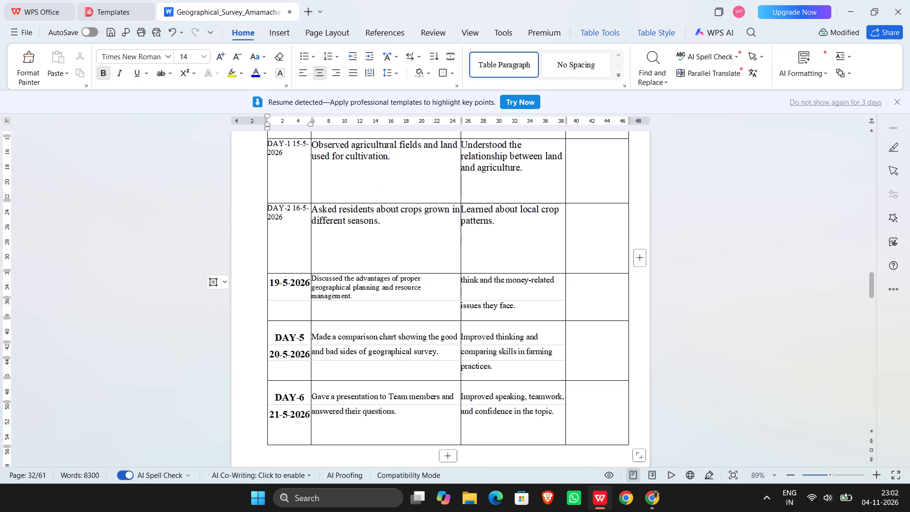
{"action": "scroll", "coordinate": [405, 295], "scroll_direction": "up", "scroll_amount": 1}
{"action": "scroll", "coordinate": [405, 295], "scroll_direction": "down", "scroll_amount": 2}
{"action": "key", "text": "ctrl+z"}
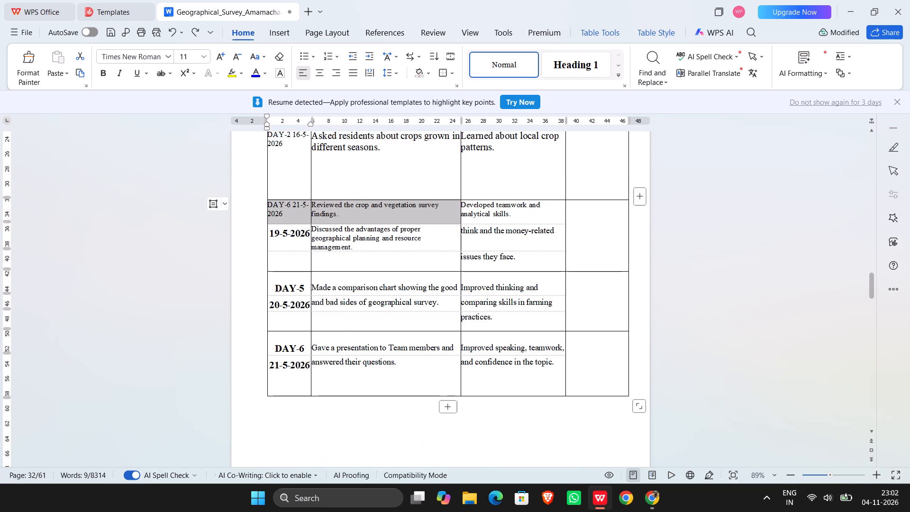
Make the Day 6 crop and vegetation survey row slightly taller by lowering its bottom border.
{"action": "left_click", "coordinate": [431, 223]}
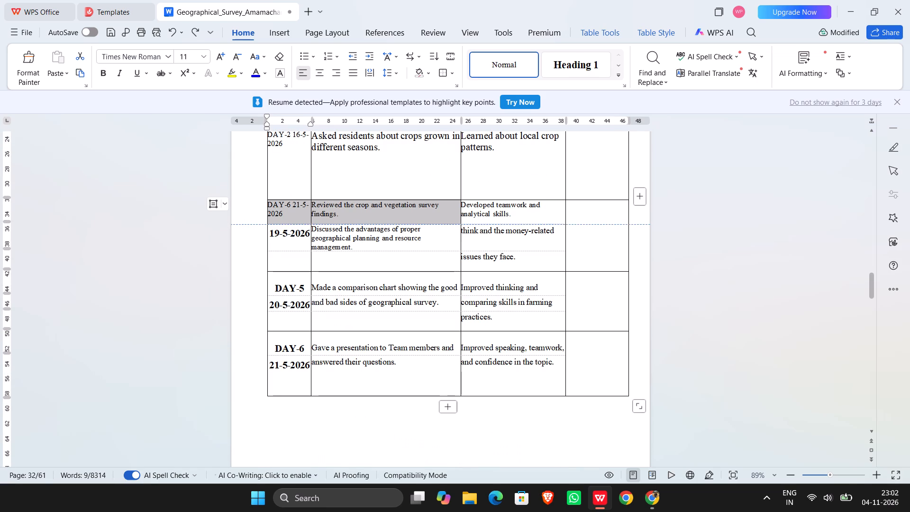
{"action": "left_click_drag", "start_coordinate": [433, 223], "coordinate": [433, 237]}
{"action": "left_click", "coordinate": [408, 229]}
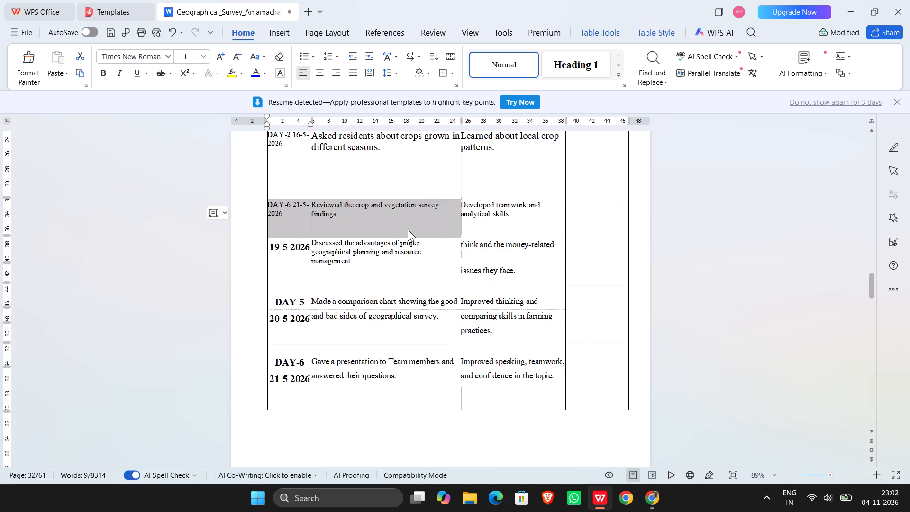
Set the activity description and learning outcome of the Day 6 crop and vegetation survey row to size 14.
{"action": "left_click_drag", "start_coordinate": [373, 210], "coordinate": [343, 218]}
{"action": "double_click", "coordinate": [343, 218]}
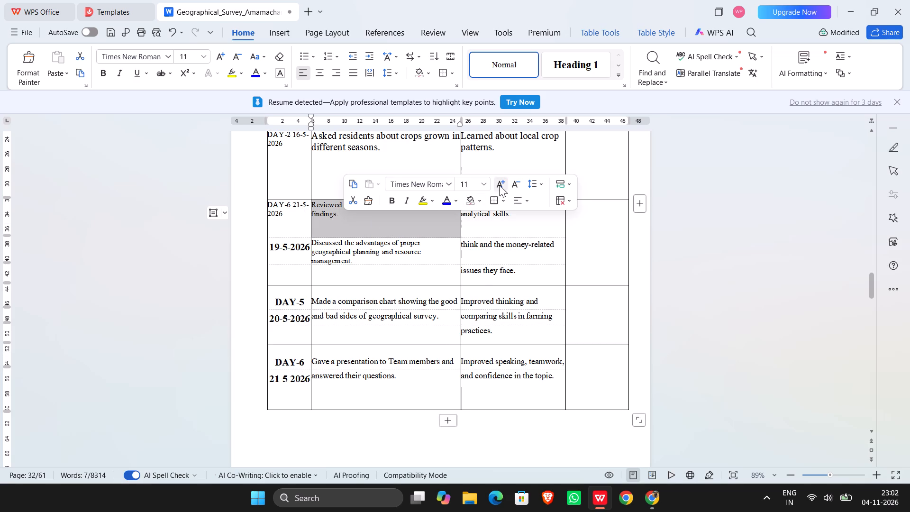
{"action": "double_click", "coordinate": [502, 181]}
{"action": "double_click", "coordinate": [524, 217]}
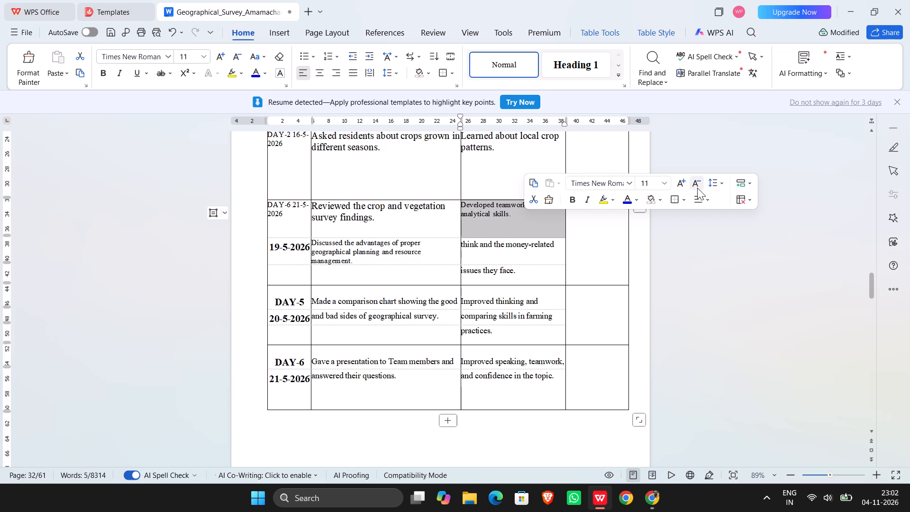
{"action": "double_click", "coordinate": [683, 184]}
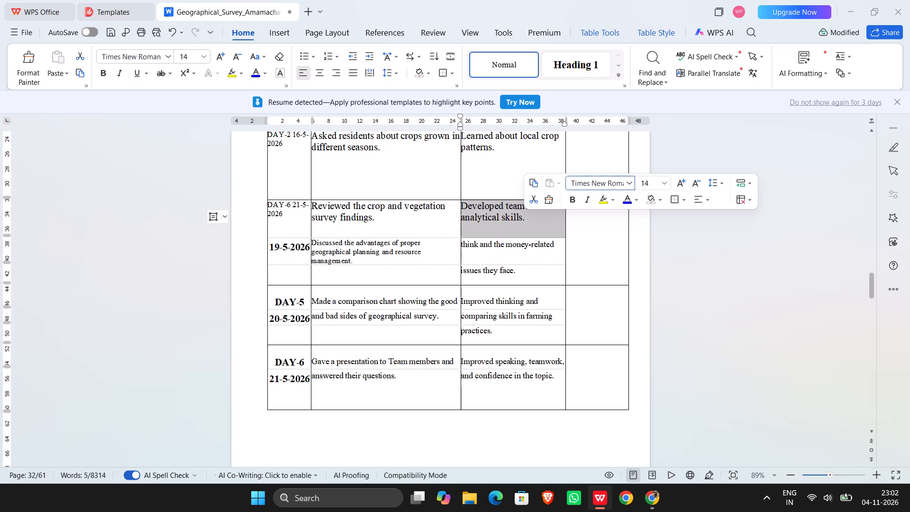
Set the activity description in the 19-5-2026 row of the fourth week's log to size 14.
{"action": "triple_click", "coordinate": [429, 261]}
{"action": "double_click", "coordinate": [589, 229]}
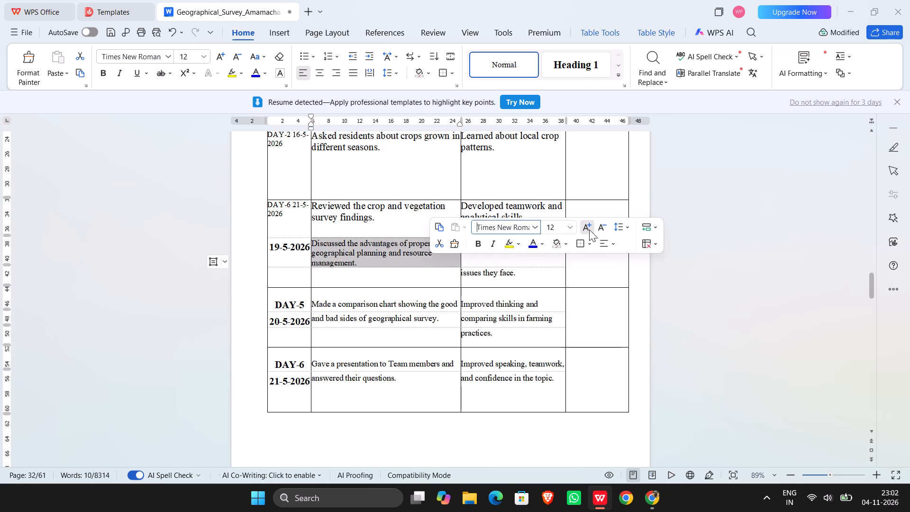
Delete the entire row containing "issues they face." below the 19-5-2026 row.
{"action": "double_click", "coordinate": [529, 280]}
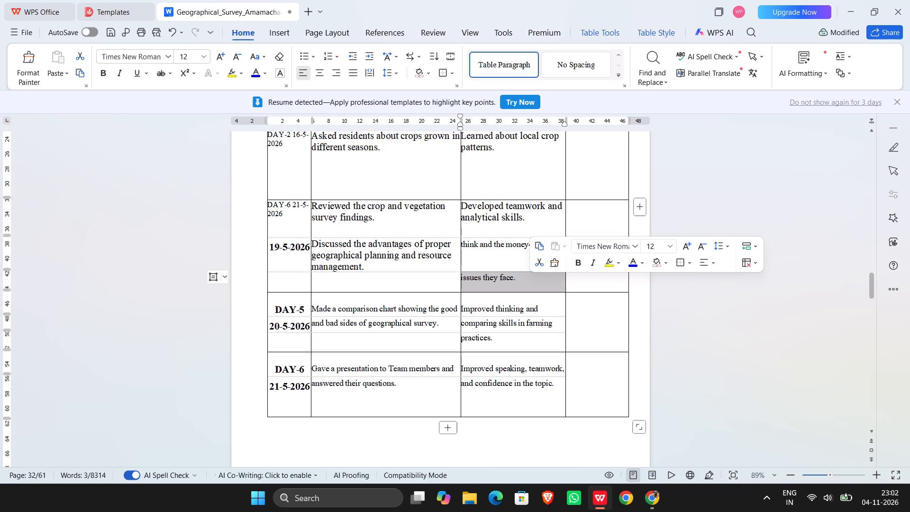
{"action": "key", "text": "BackSpace"}
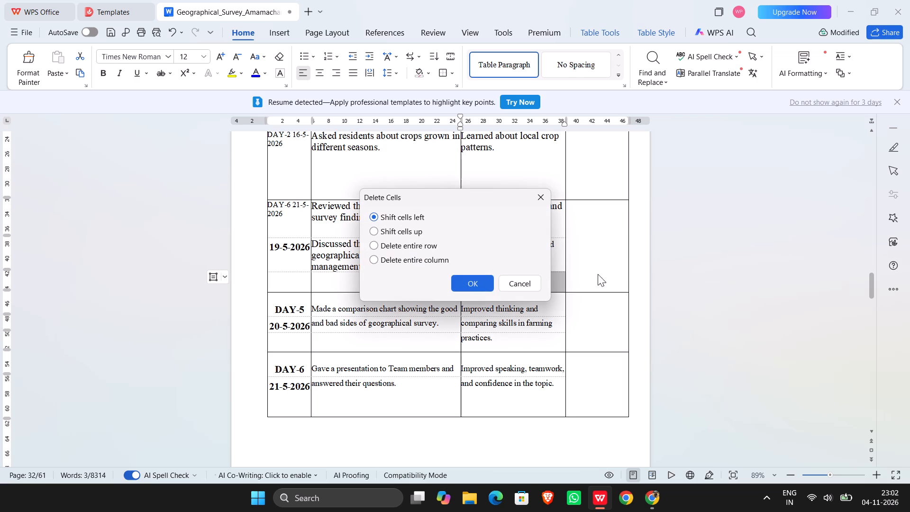
{"action": "left_click", "coordinate": [474, 248]}
{"action": "left_click", "coordinate": [426, 244]}
{"action": "left_click", "coordinate": [470, 284]}
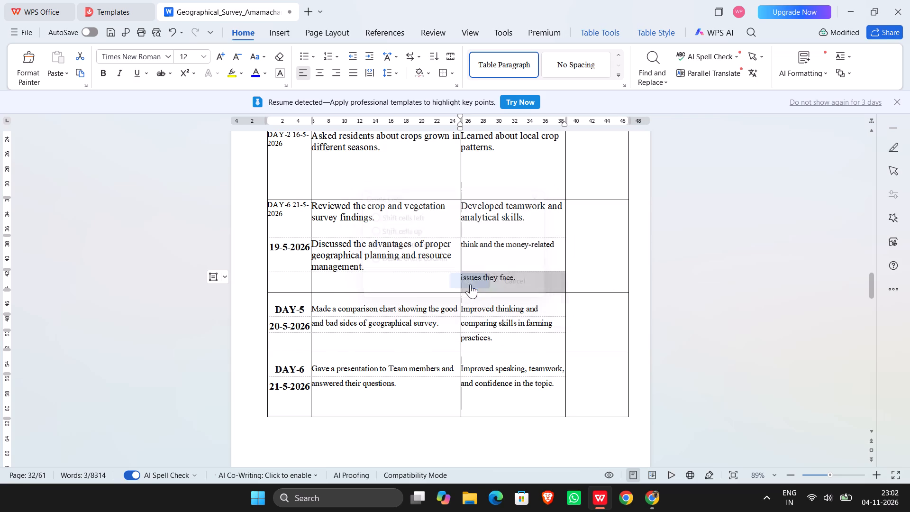
Set the learning outcome text in the 19-5-2026 row to size 14.
{"action": "double_click", "coordinate": [553, 258]}
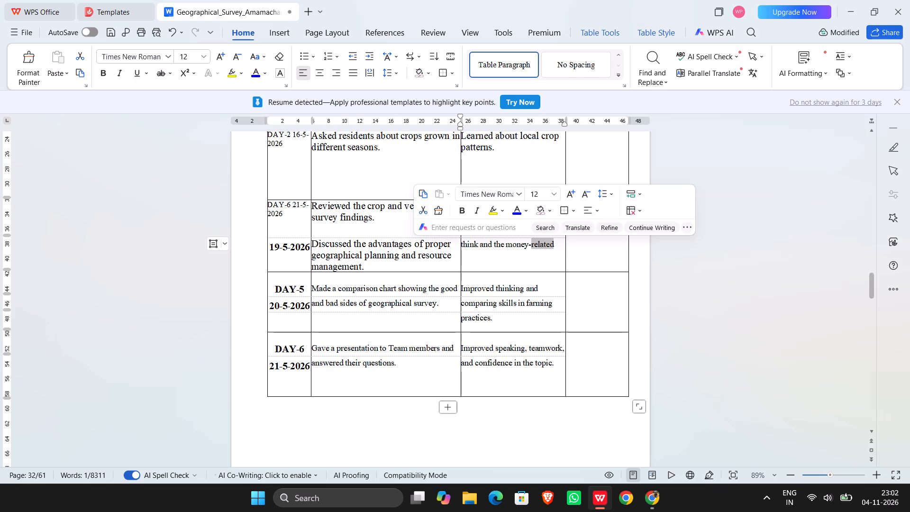
{"action": "triple_click", "coordinate": [553, 258]}
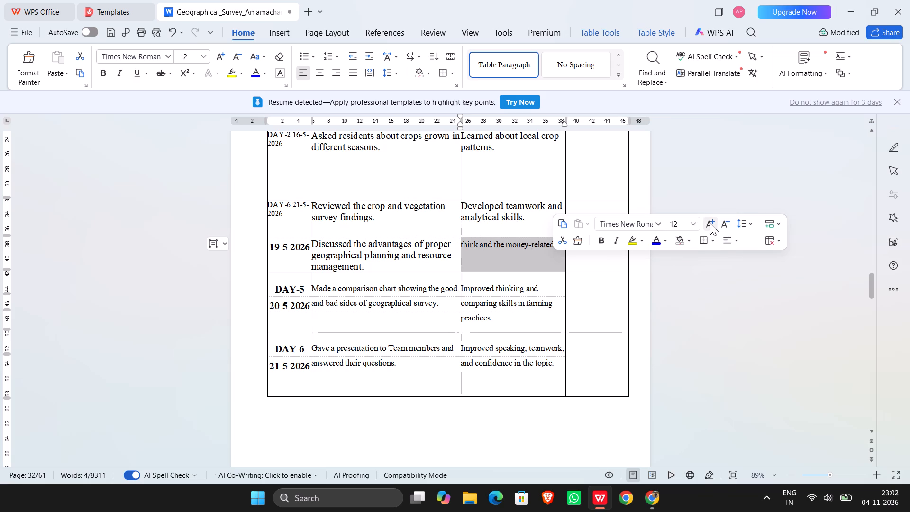
{"action": "left_click", "coordinate": [710, 223]}
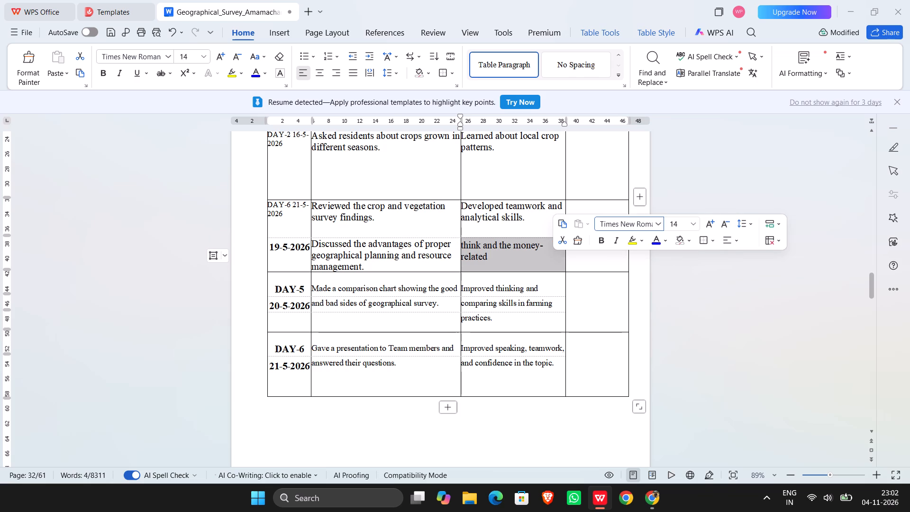
Enlarge the activity description of the fourth week's Day 5 (20-5-2026) row to size 16.
{"action": "left_click_drag", "start_coordinate": [445, 310], "coordinate": [400, 293]}
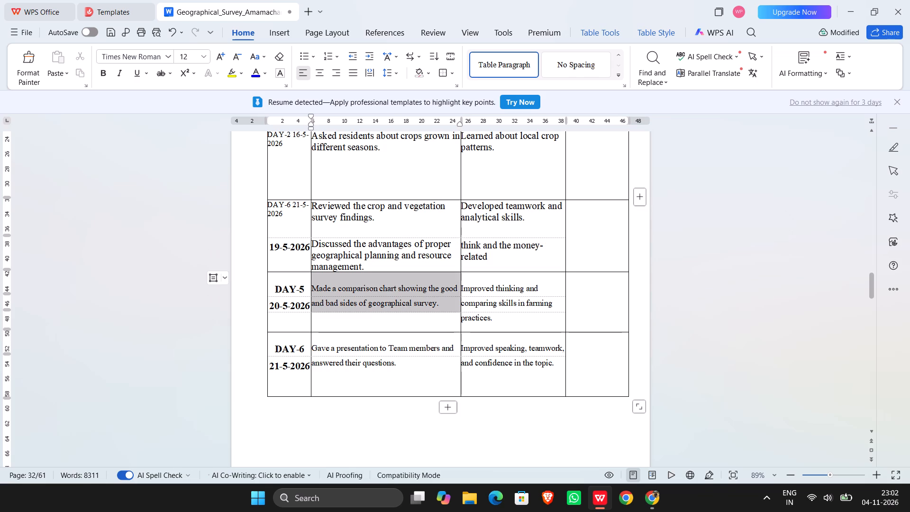
{"action": "left_click_drag", "start_coordinate": [400, 293], "coordinate": [355, 290]}
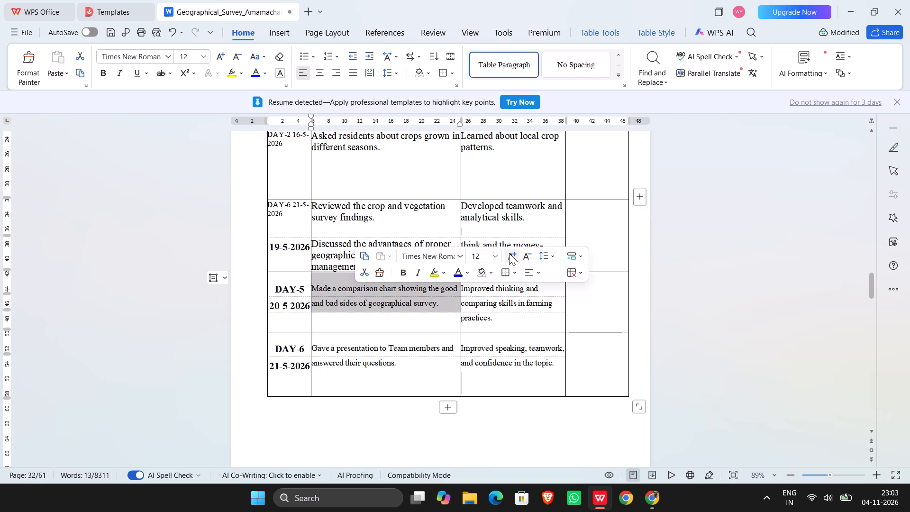
{"action": "double_click", "coordinate": [509, 253]}
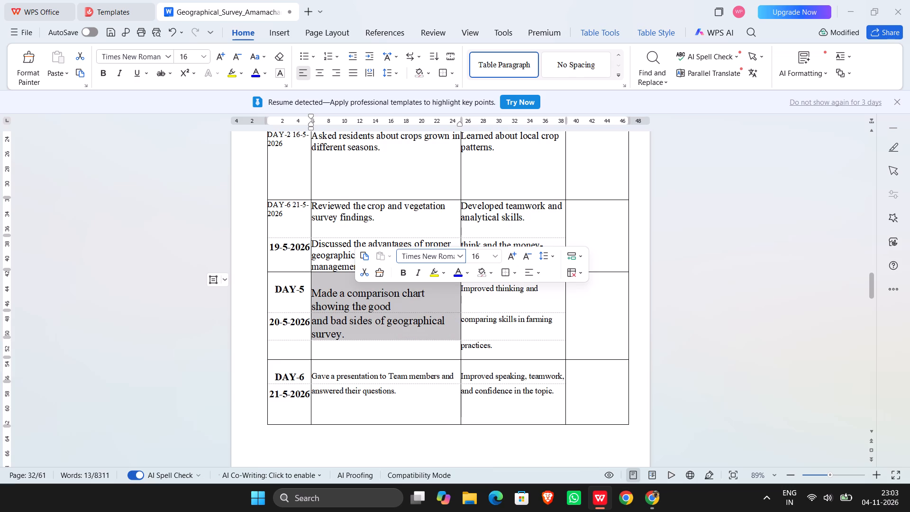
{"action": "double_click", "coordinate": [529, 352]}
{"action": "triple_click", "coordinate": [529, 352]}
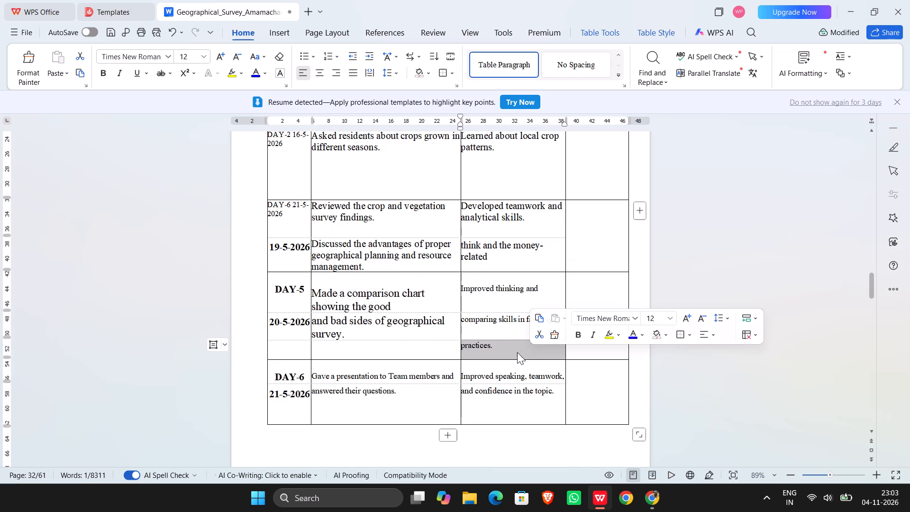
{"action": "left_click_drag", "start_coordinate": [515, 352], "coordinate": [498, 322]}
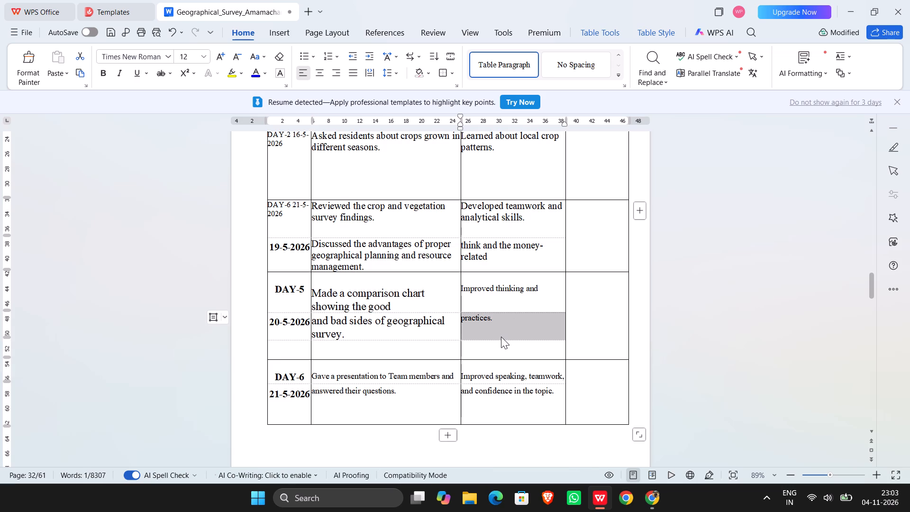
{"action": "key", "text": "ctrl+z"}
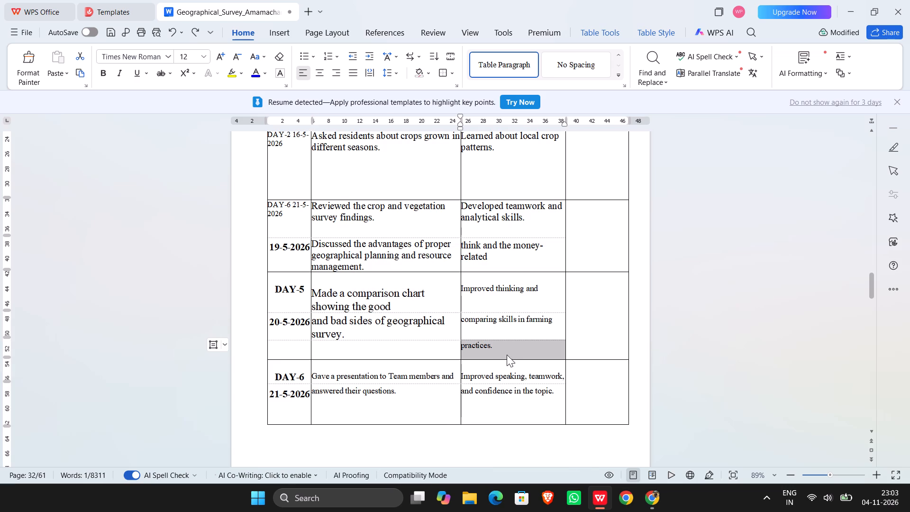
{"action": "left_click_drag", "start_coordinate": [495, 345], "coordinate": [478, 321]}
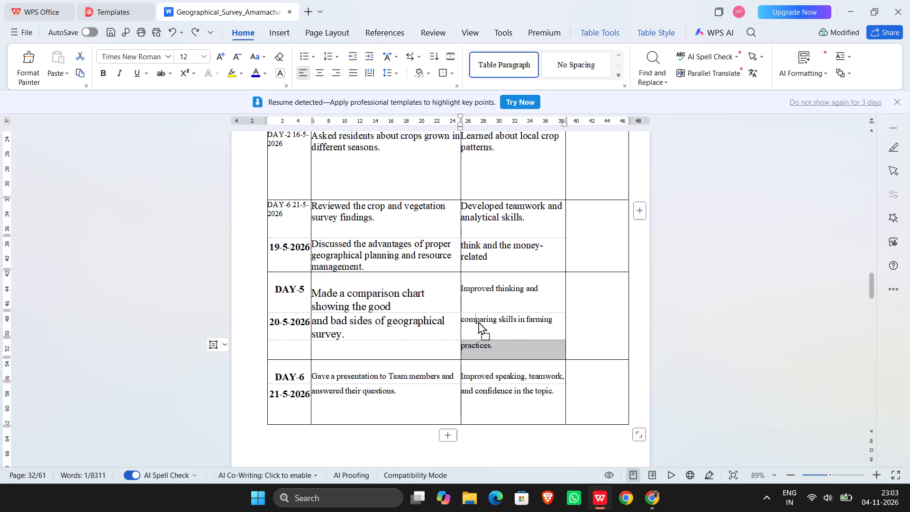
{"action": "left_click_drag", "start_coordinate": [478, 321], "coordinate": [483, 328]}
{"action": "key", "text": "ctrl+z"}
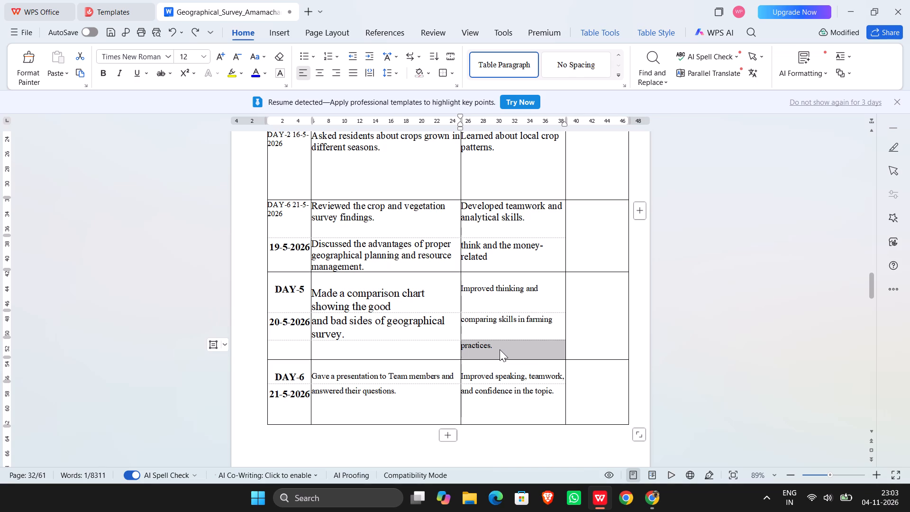
Set the whole learning outcome of the fourth week's Day 5 (20-5-2026) row to size 14.
{"action": "left_click", "coordinate": [500, 349]}
{"action": "left_click_drag", "start_coordinate": [500, 349], "coordinate": [471, 296]}
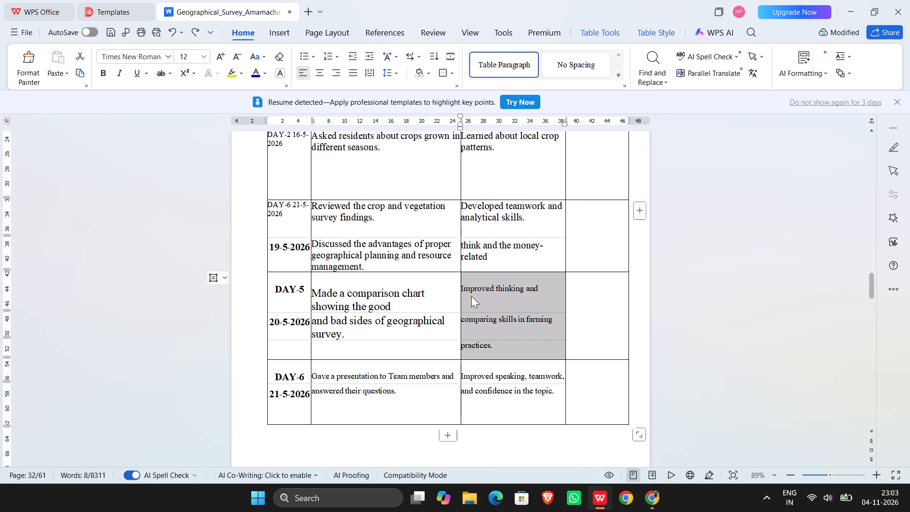
{"action": "left_click_drag", "start_coordinate": [471, 296], "coordinate": [471, 294]}
{"action": "left_click", "coordinate": [628, 262]}
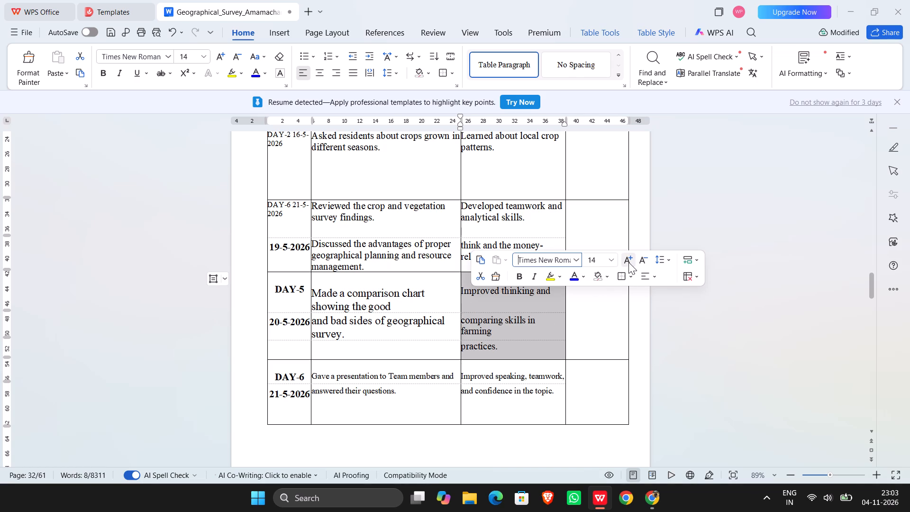
Set the learning outcome on speaking, teamwork and confidence in the Day 6 (21-5-2026) row to size 14.
{"action": "left_click_drag", "start_coordinate": [563, 400], "coordinate": [532, 386]}
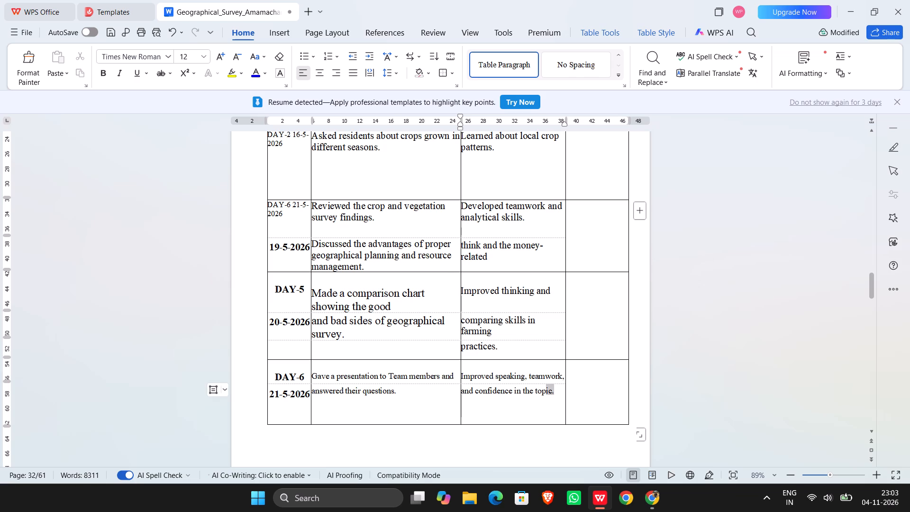
{"action": "left_click_drag", "start_coordinate": [532, 386], "coordinate": [470, 376]}
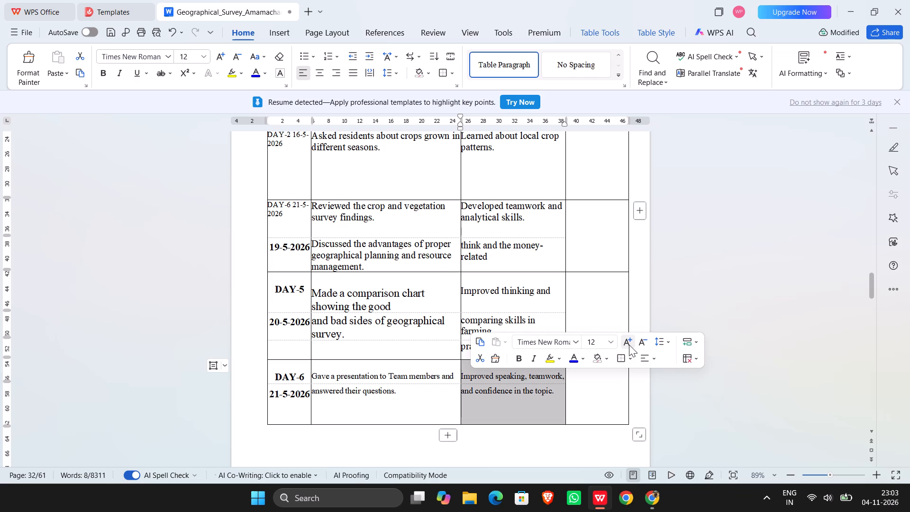
{"action": "left_click", "coordinate": [629, 345]}
Set the activity description about the presentation to Team members in the Day 6 (21-5-2026) row to size 14.
{"action": "left_click_drag", "start_coordinate": [418, 410], "coordinate": [407, 403]}
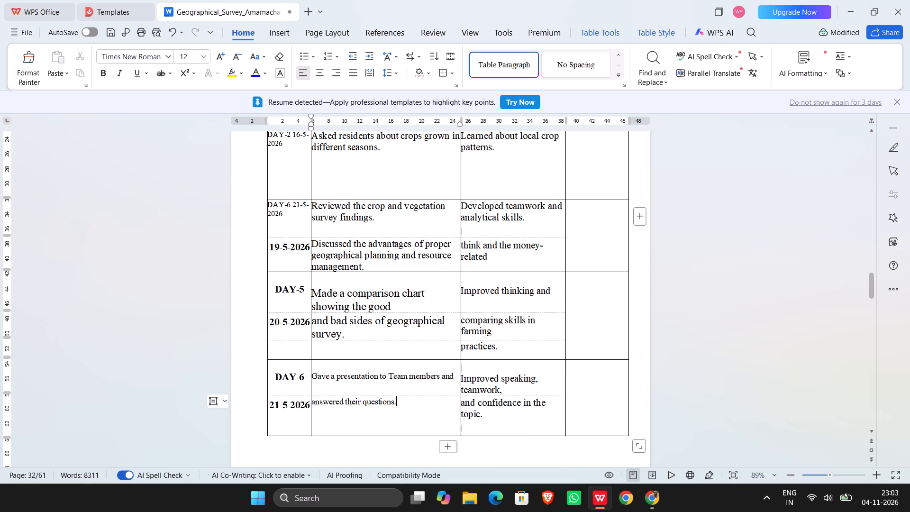
{"action": "left_click_drag", "start_coordinate": [407, 403], "coordinate": [377, 393]}
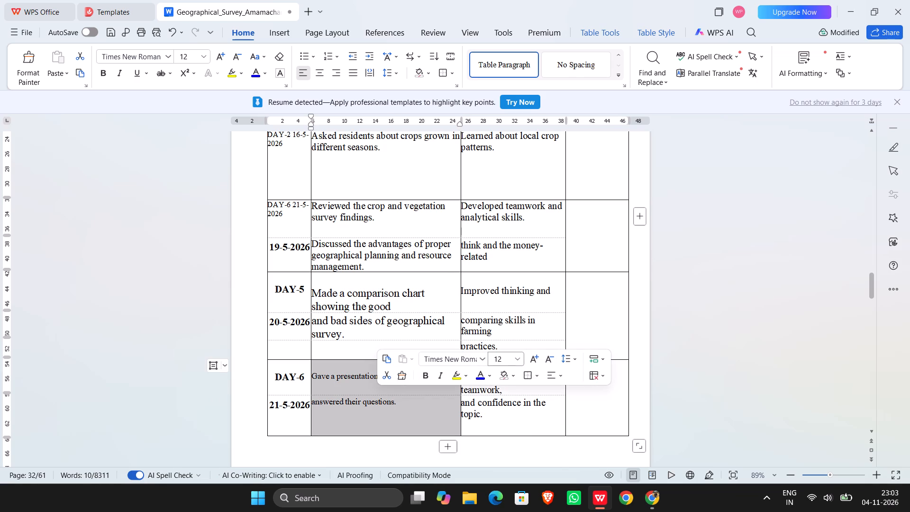
{"action": "left_click", "coordinate": [532, 356]}
{"action": "left_click", "coordinate": [669, 318]}
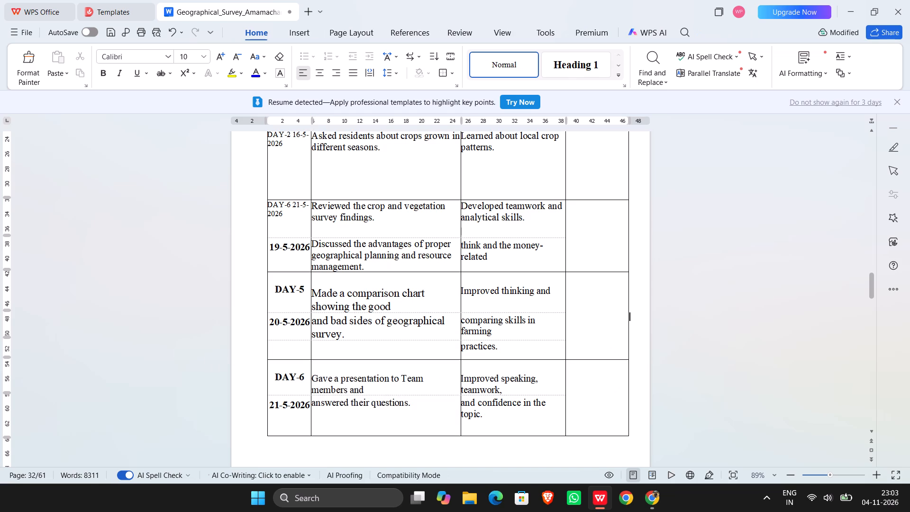
Examine the fifth week's activity log table for small text and leftover rows.
{"action": "scroll", "coordinate": [669, 318], "scroll_direction": "up", "scroll_amount": 2}
{"action": "scroll", "coordinate": [669, 318], "scroll_direction": "down", "scroll_amount": 6}
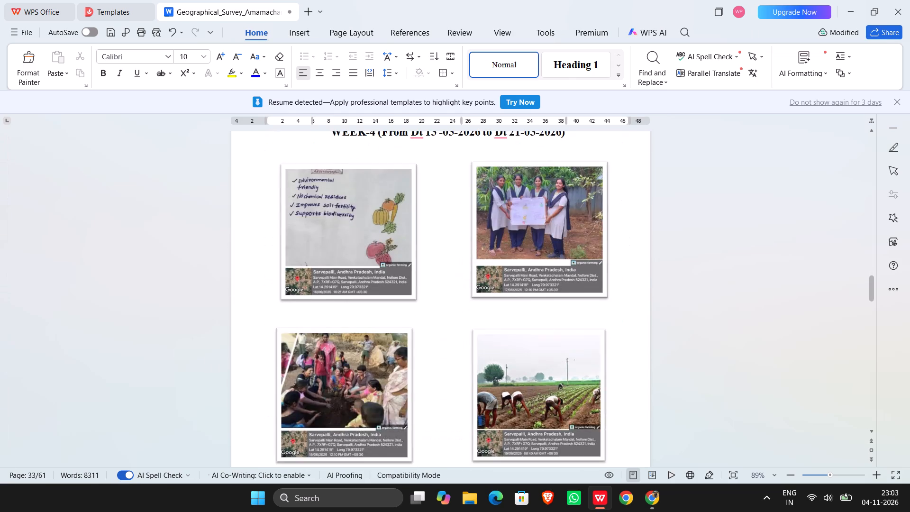
{"action": "scroll", "coordinate": [669, 318], "scroll_direction": "down", "scroll_amount": 9}
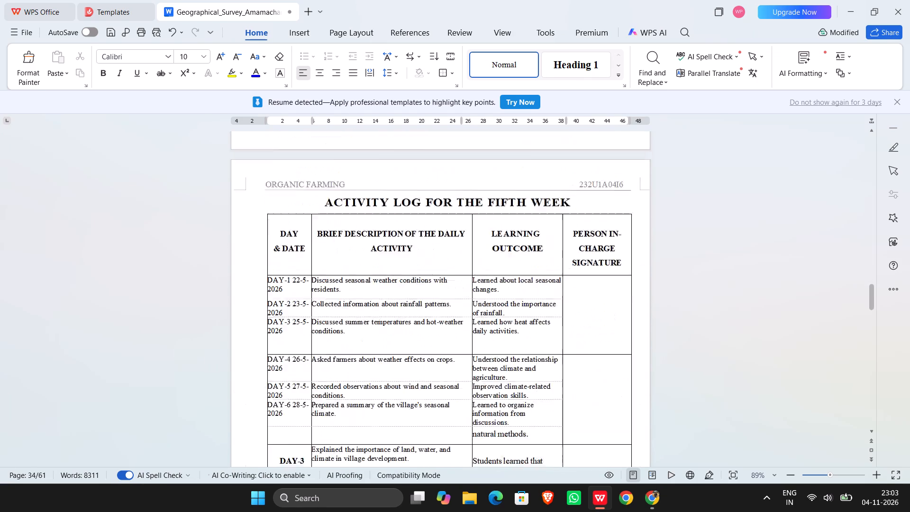
{"action": "scroll", "coordinate": [669, 318], "scroll_direction": "down", "scroll_amount": 3}
{"action": "scroll", "coordinate": [669, 318], "scroll_direction": "up", "scroll_amount": 2}
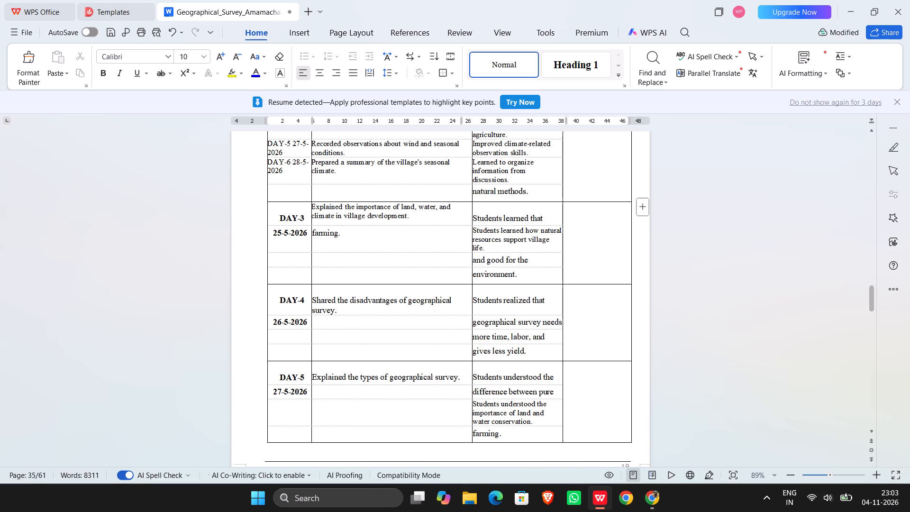
{"action": "scroll", "coordinate": [443, 256], "scroll_direction": "up", "scroll_amount": 3}
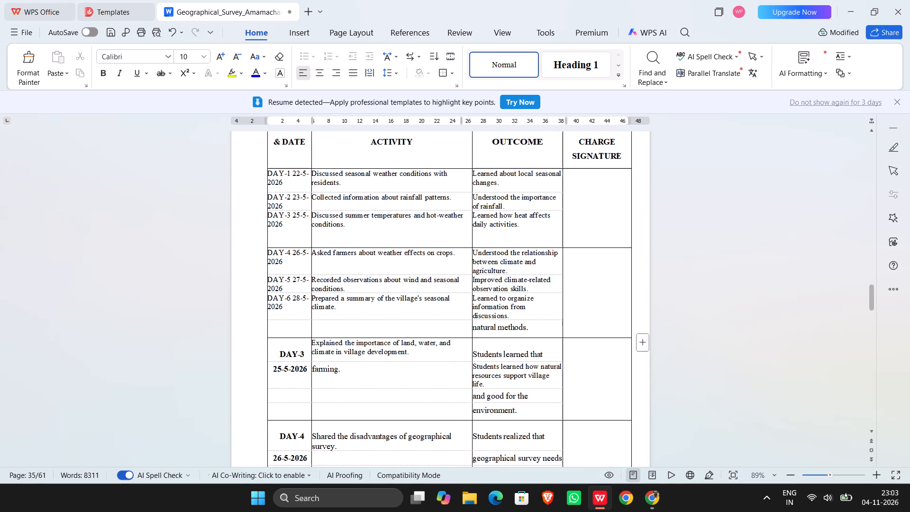
{"action": "scroll", "coordinate": [443, 256], "scroll_direction": "down", "scroll_amount": 3}
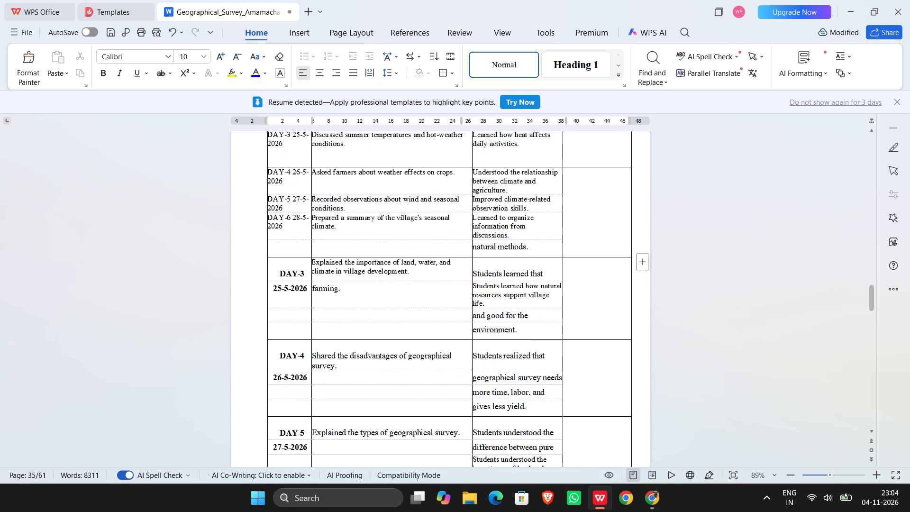
{"action": "scroll", "coordinate": [443, 256], "scroll_direction": "down", "scroll_amount": 2}
Look back over the week 3 and week 4 pages and check the fourth week's activity log table.
{"action": "scroll", "coordinate": [443, 256], "scroll_direction": "up", "scroll_amount": 10}
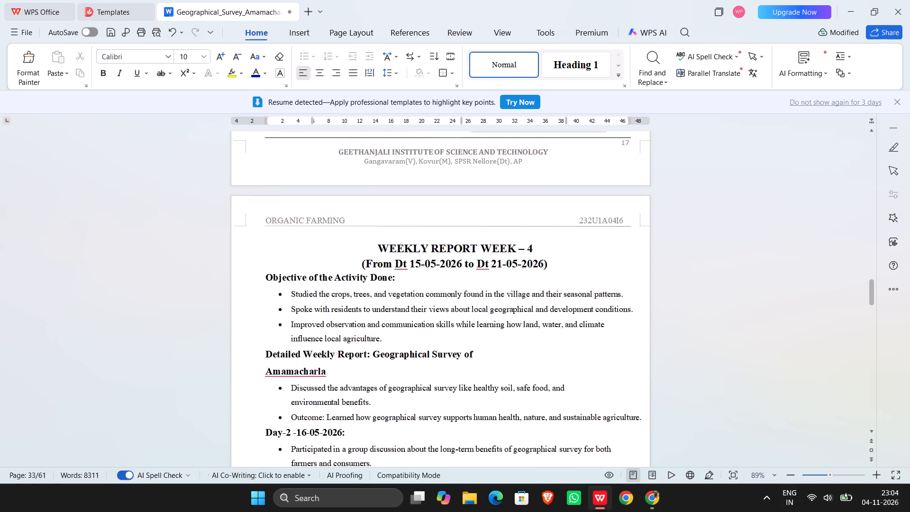
{"action": "scroll", "coordinate": [443, 256], "scroll_direction": "up", "scroll_amount": 9}
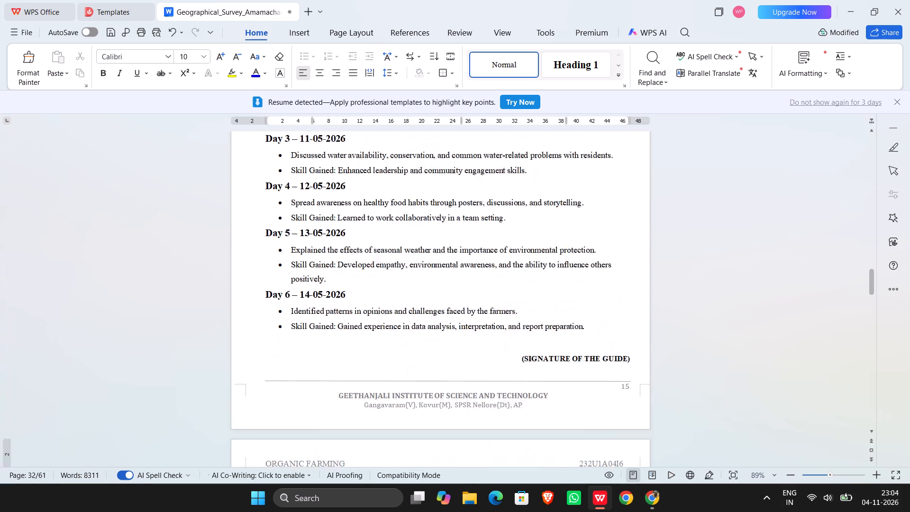
{"action": "scroll", "coordinate": [443, 256], "scroll_direction": "up", "scroll_amount": 9}
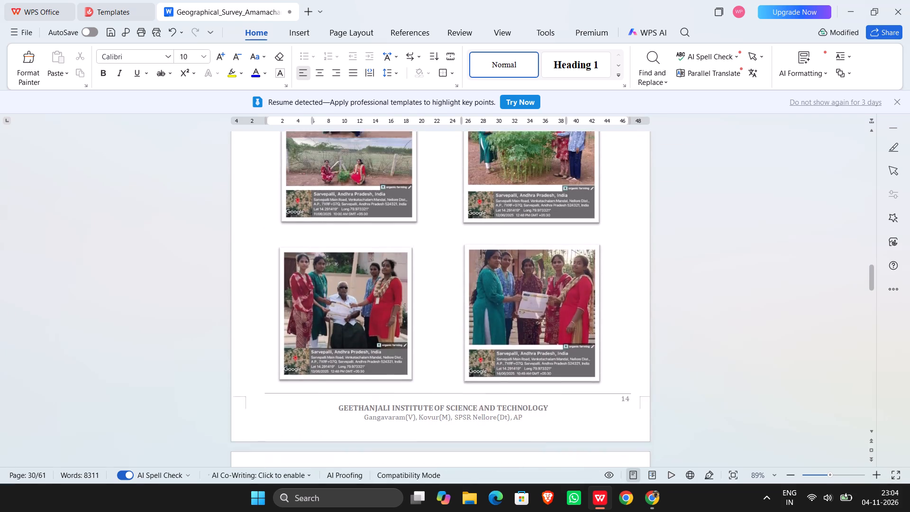
{"action": "scroll", "coordinate": [443, 256], "scroll_direction": "up", "scroll_amount": 3}
{"action": "scroll", "coordinate": [443, 256], "scroll_direction": "down", "scroll_amount": 7}
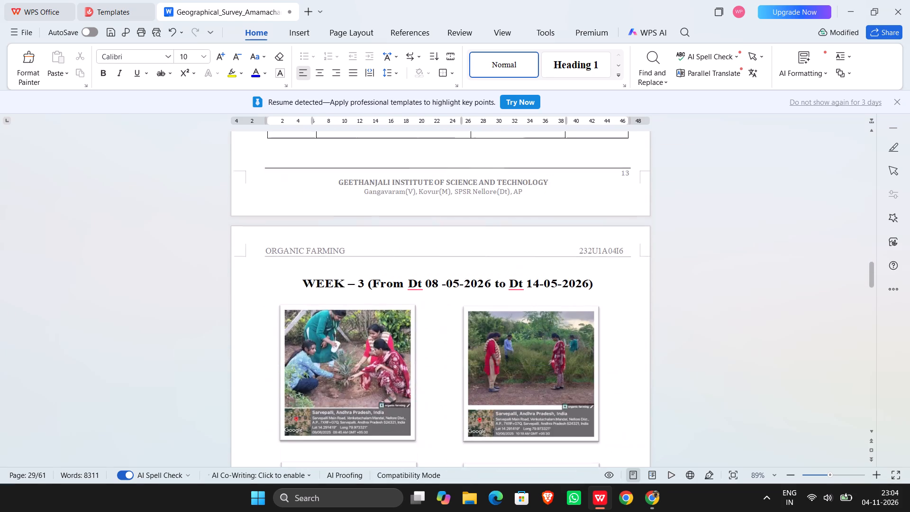
{"action": "scroll", "coordinate": [443, 256], "scroll_direction": "down", "scroll_amount": 8}
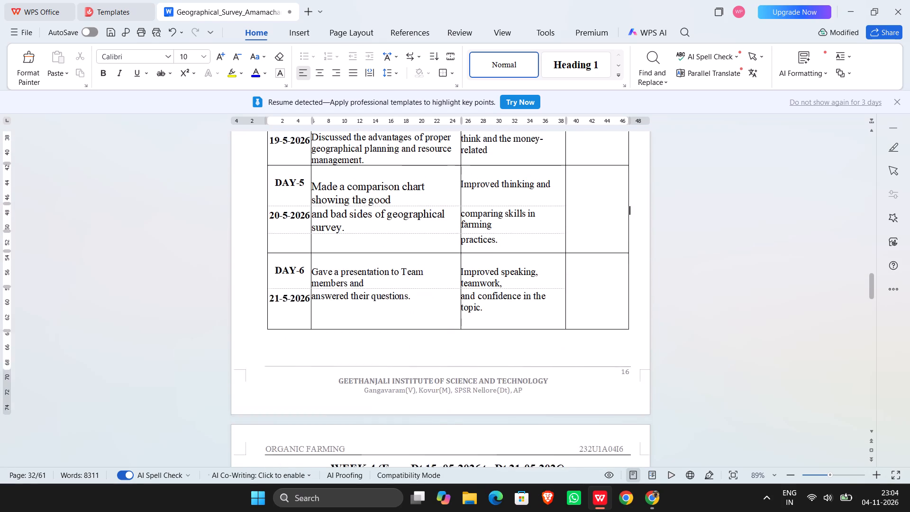
{"action": "scroll", "coordinate": [443, 256], "scroll_direction": "up", "scroll_amount": 6}
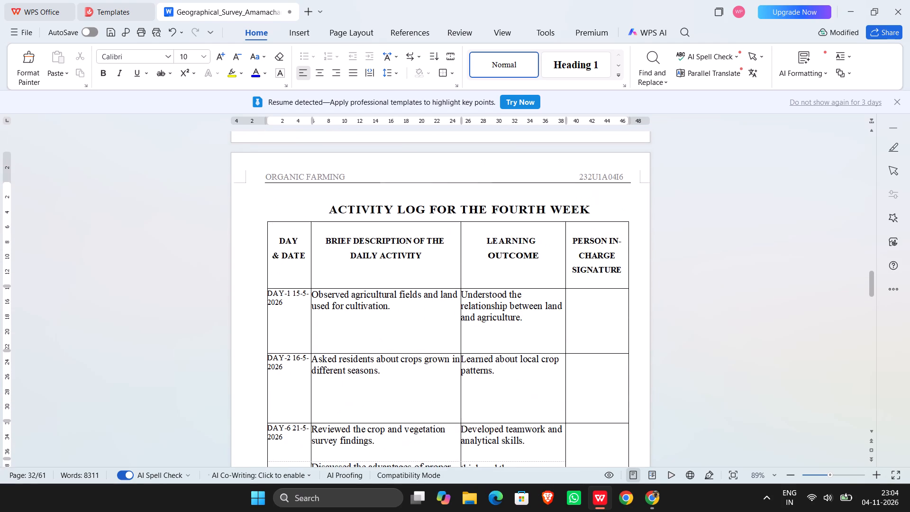
{"action": "scroll", "coordinate": [443, 256], "scroll_direction": "down", "scroll_amount": 8}
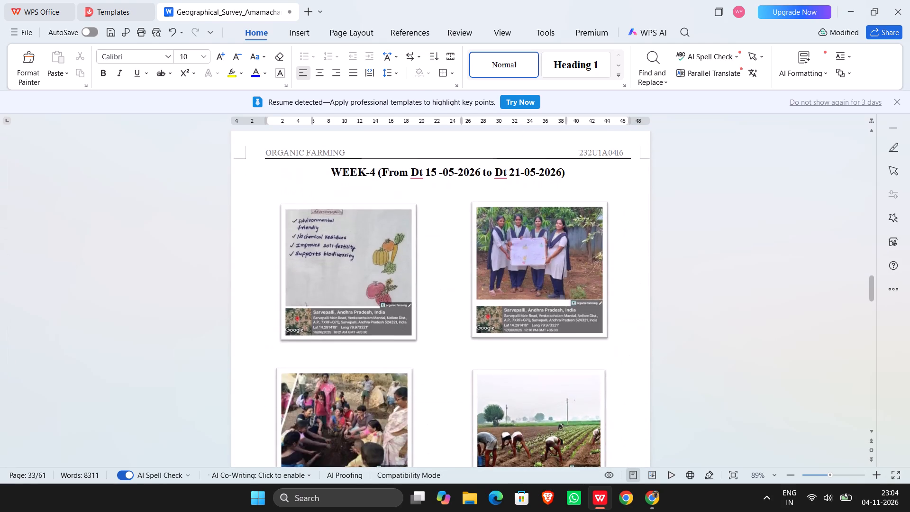
Review the fifth week's activity log from the Day 1 row through the Day 6 (28-5-2026) row on the following page.
{"action": "scroll", "coordinate": [443, 256], "scroll_direction": "down", "scroll_amount": 2}
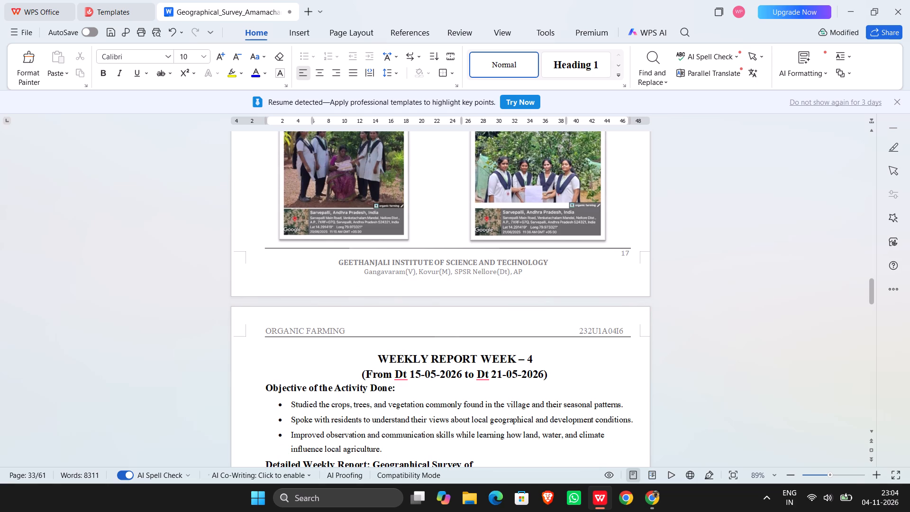
{"action": "scroll", "coordinate": [443, 256], "scroll_direction": "down", "scroll_amount": 8}
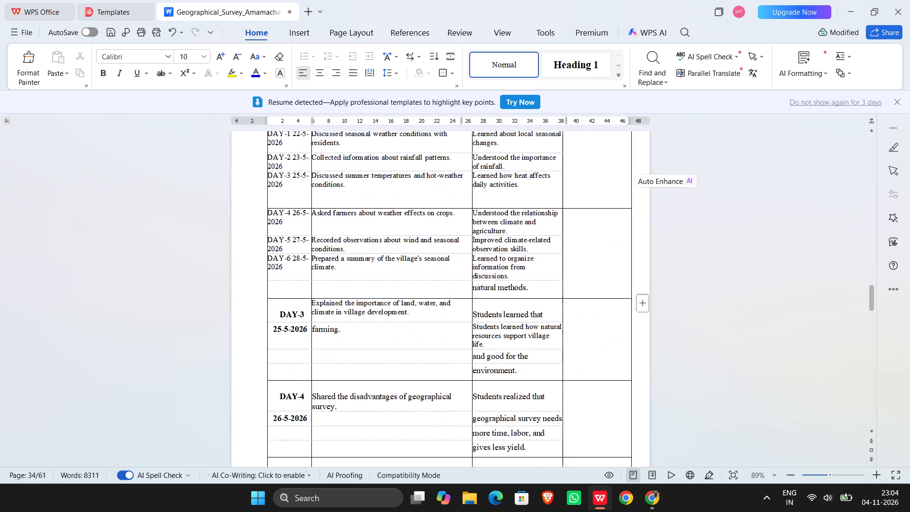
{"action": "scroll", "coordinate": [443, 256], "scroll_direction": "down", "scroll_amount": 3}
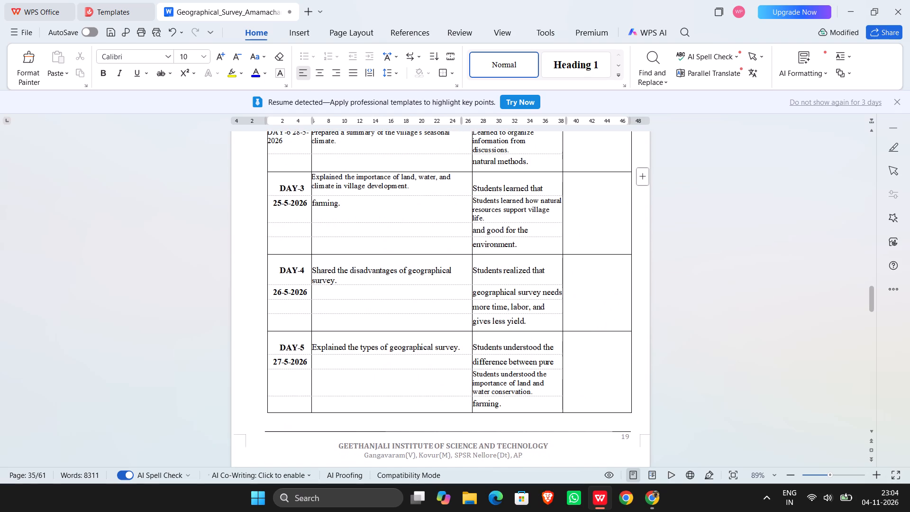
{"action": "scroll", "coordinate": [443, 256], "scroll_direction": "up", "scroll_amount": 3}
{"action": "scroll", "coordinate": [443, 256], "scroll_direction": "down", "scroll_amount": 2}
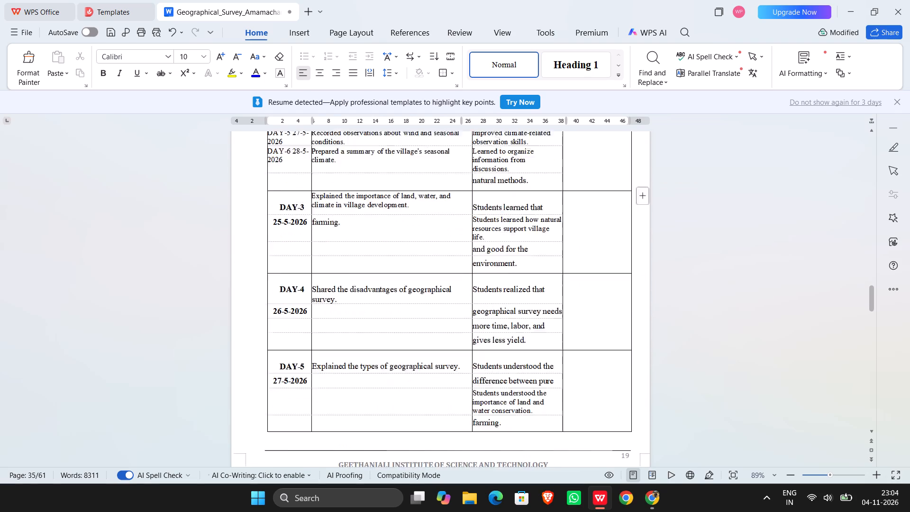
{"action": "scroll", "coordinate": [443, 256], "scroll_direction": "down", "scroll_amount": 5}
{"action": "scroll", "coordinate": [443, 256], "scroll_direction": "up", "scroll_amount": 3}
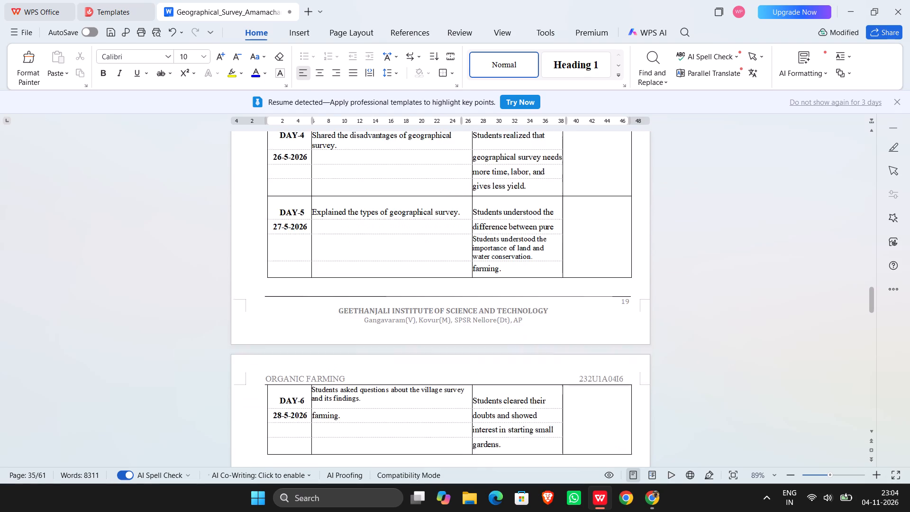
{"action": "scroll", "coordinate": [443, 256], "scroll_direction": "up", "scroll_amount": 4}
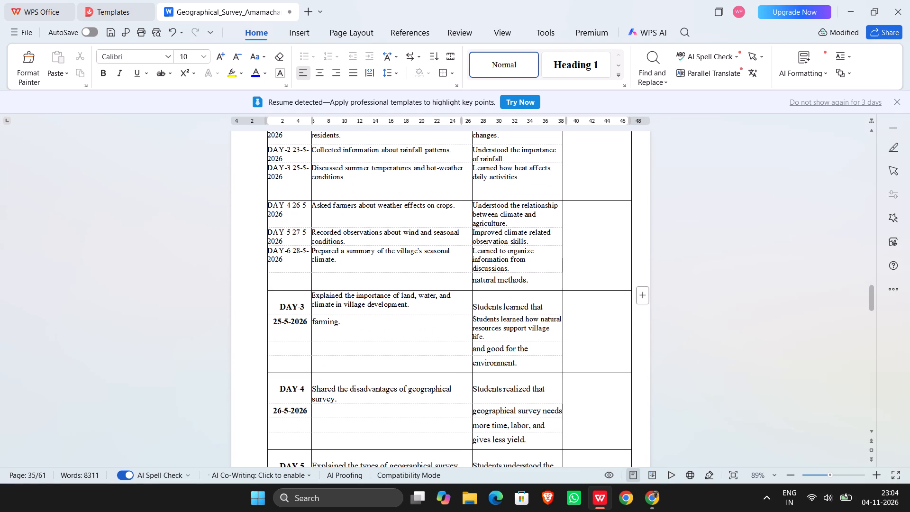
{"action": "scroll", "coordinate": [443, 256], "scroll_direction": "up", "scroll_amount": 2}
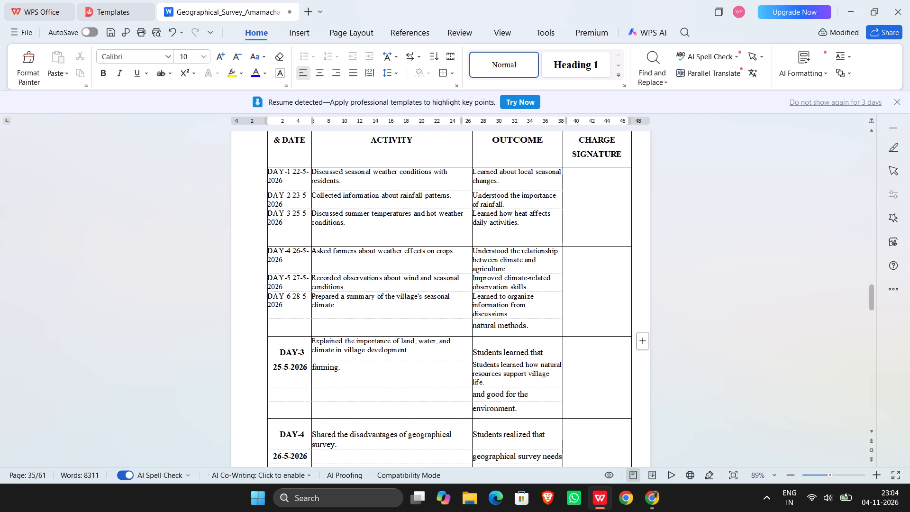
{"action": "scroll", "coordinate": [450, 293], "scroll_direction": "down", "scroll_amount": 3}
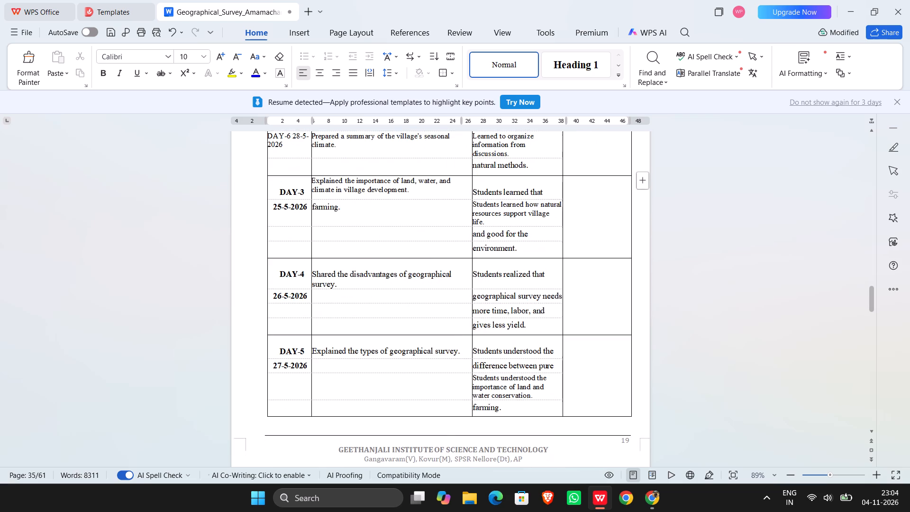
Delete the entire small-text DAY-5 27-5-2026 and DAY-6 28-5-2026 rows above the bold DAY-3 entry in the fifth week's table.
{"action": "scroll", "coordinate": [450, 293], "scroll_direction": "down", "scroll_amount": 1}
{"action": "scroll", "coordinate": [450, 293], "scroll_direction": "up", "scroll_amount": 4}
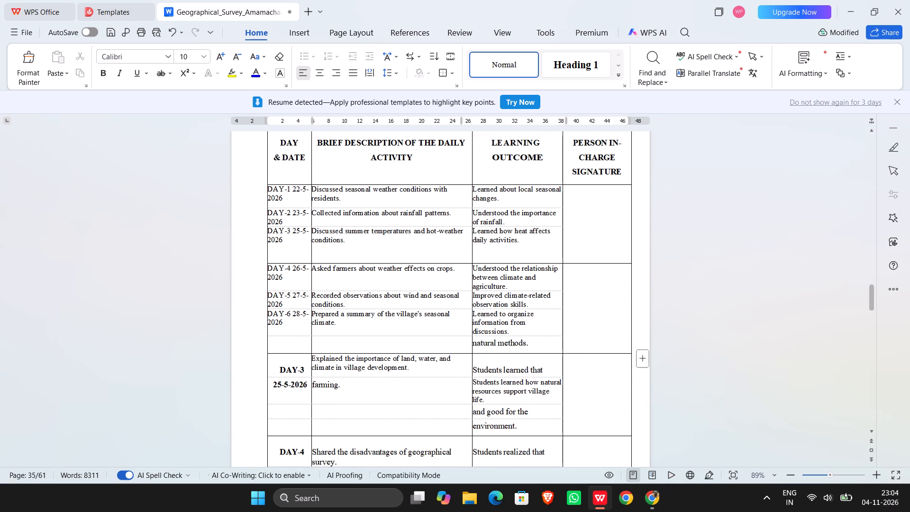
{"action": "left_click", "coordinate": [368, 336]}
{"action": "left_click_drag", "start_coordinate": [364, 332], "coordinate": [301, 299]}
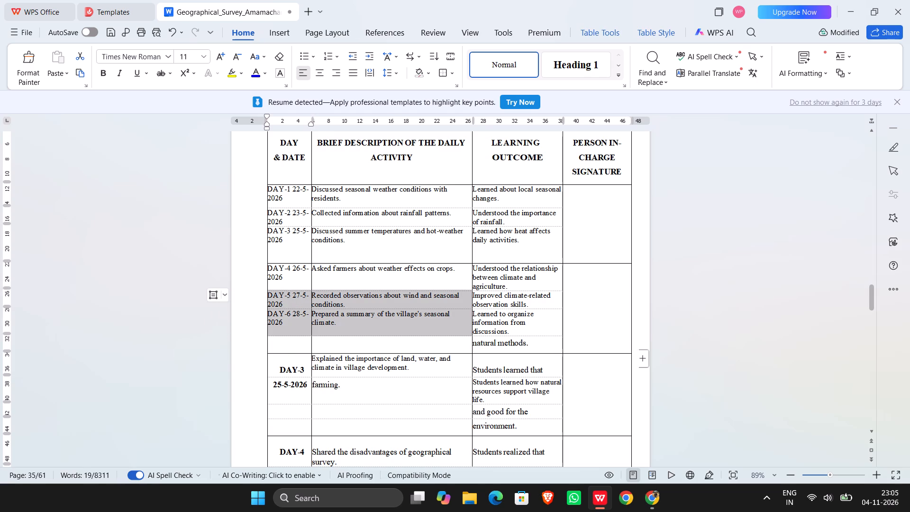
{"action": "left_click_drag", "start_coordinate": [301, 299], "coordinate": [298, 300]}
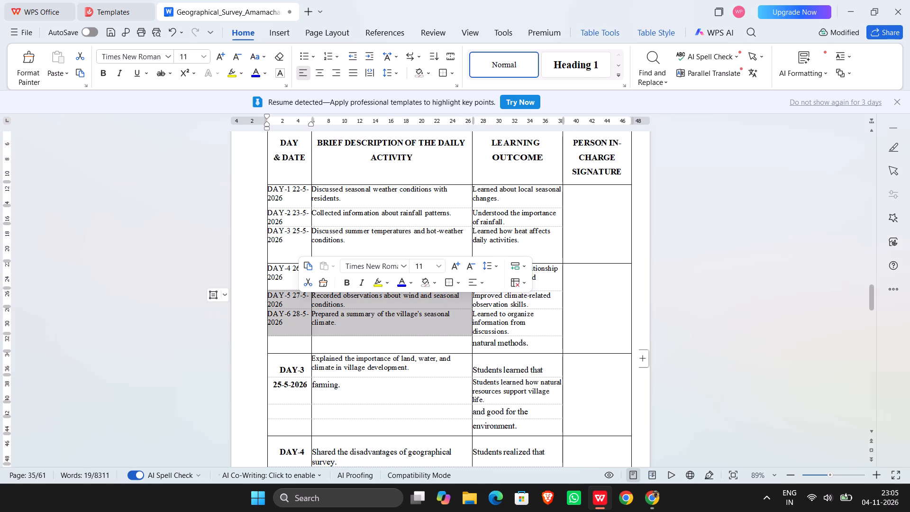
{"action": "key", "text": "BackSpace"}
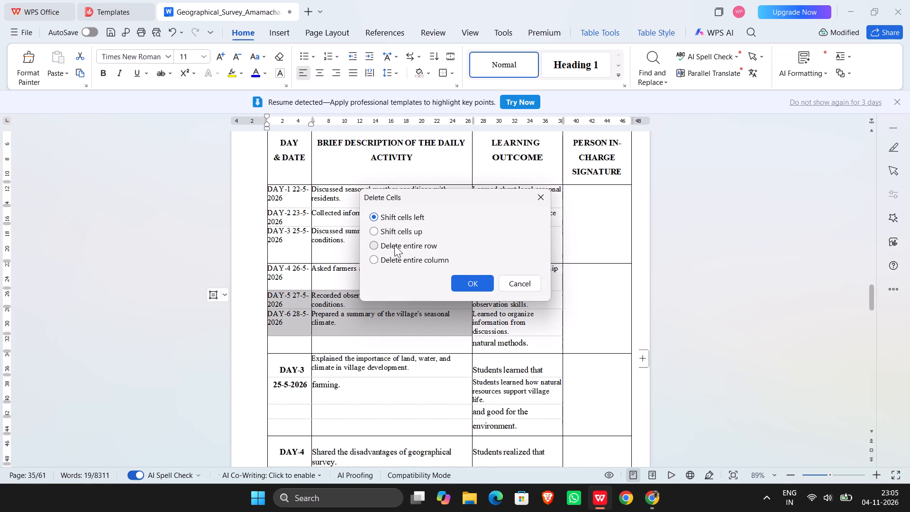
{"action": "left_click", "coordinate": [394, 245]}
{"action": "left_click", "coordinate": [471, 284]}
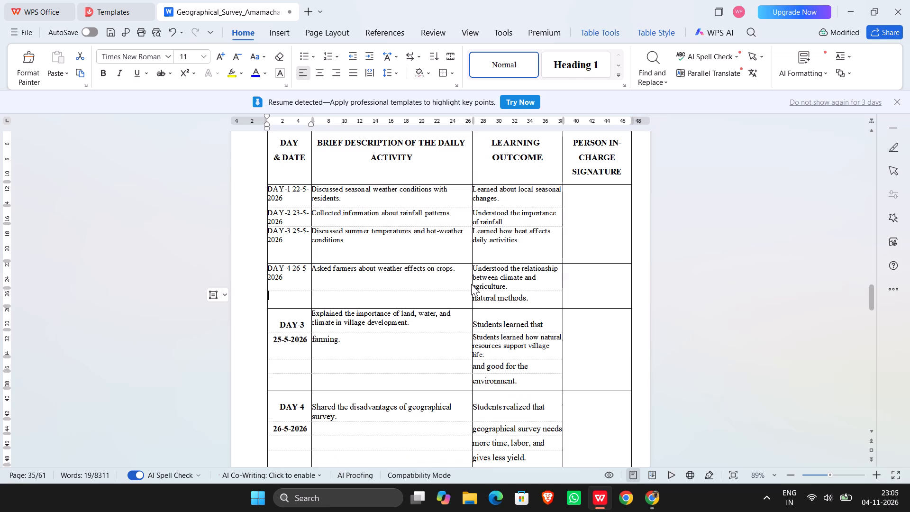
Delete the entire small-text DAY-2 23-5-2026 and DAY-3 25-5-2026 rows about rainfall patterns and summer temperatures.
{"action": "scroll", "coordinate": [419, 314], "scroll_direction": "down", "scroll_amount": 2}
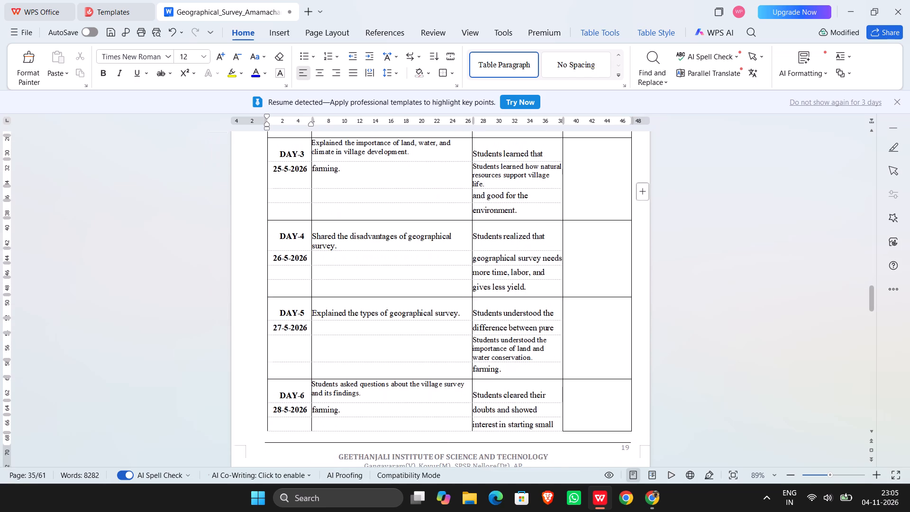
{"action": "scroll", "coordinate": [419, 314], "scroll_direction": "down", "scroll_amount": 2}
{"action": "scroll", "coordinate": [419, 314], "scroll_direction": "up", "scroll_amount": 5}
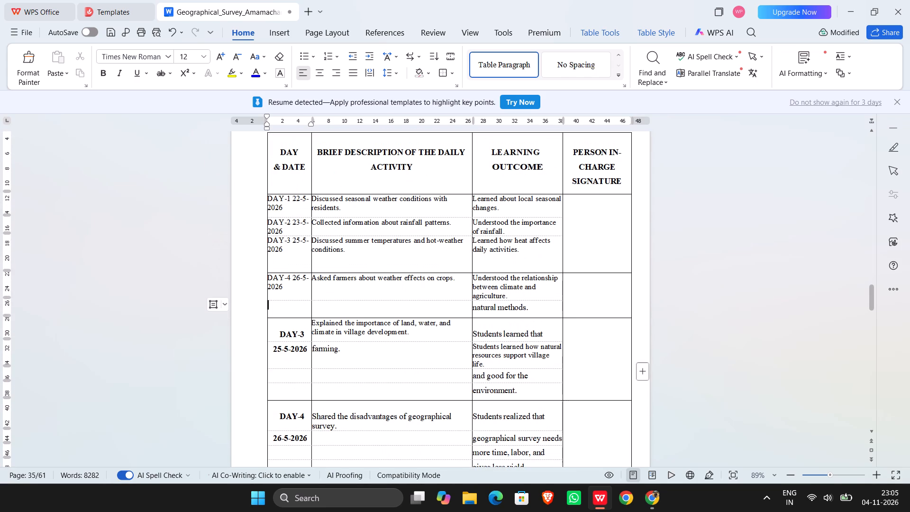
{"action": "left_click_drag", "start_coordinate": [370, 255], "coordinate": [324, 229]}
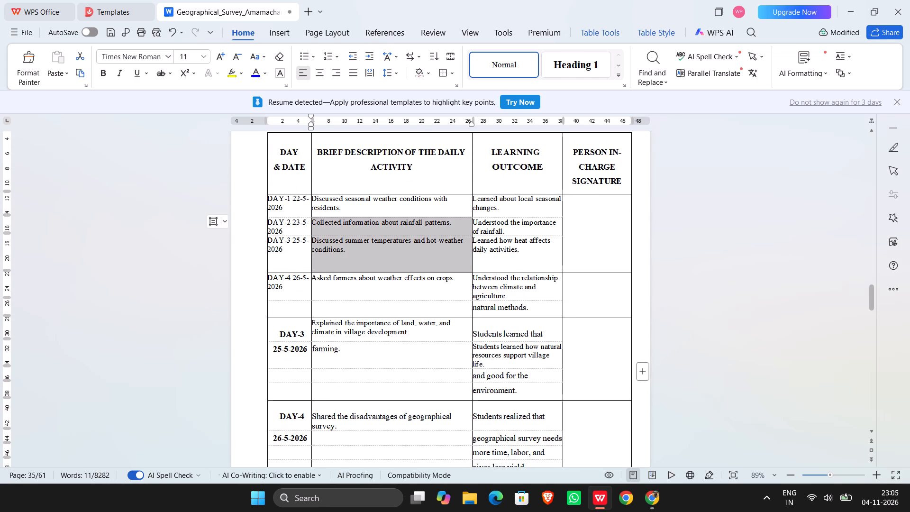
{"action": "left_click_drag", "start_coordinate": [324, 229], "coordinate": [286, 229]}
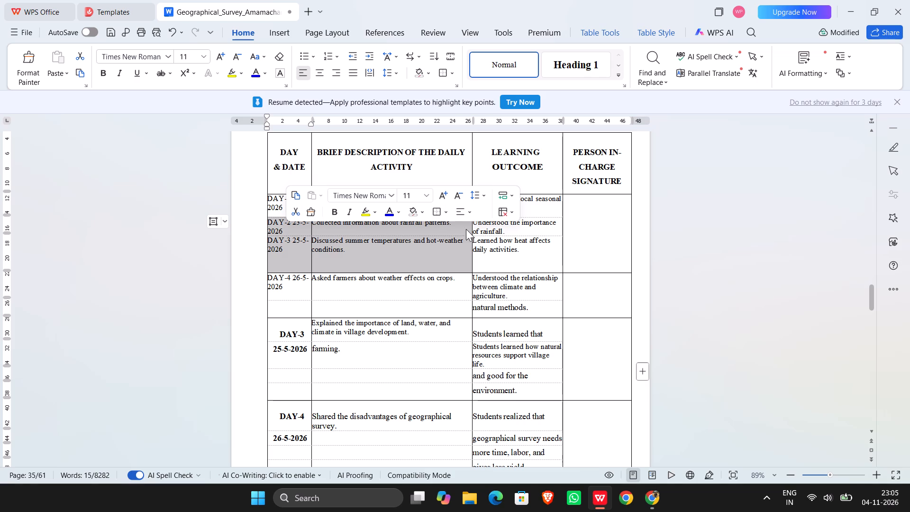
{"action": "key", "text": "BackSpace"}
{"action": "left_click", "coordinate": [426, 240]}
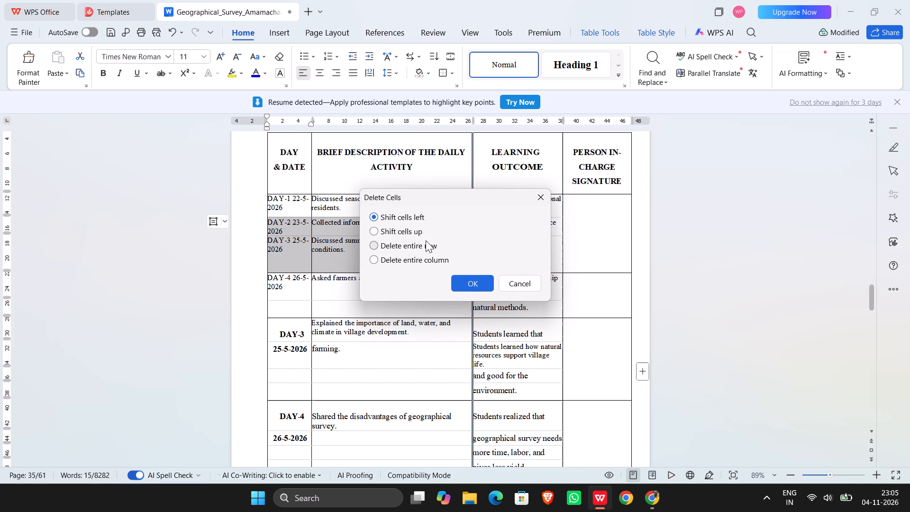
{"action": "left_click", "coordinate": [464, 281]}
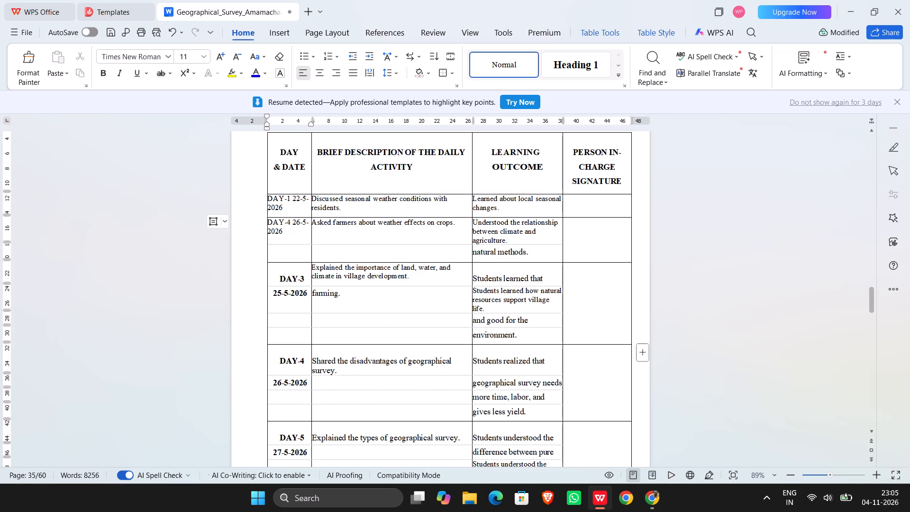
Increase the height of the DAY-1 22-5-2026 row by lowering its bottom border.
{"action": "left_click_drag", "start_coordinate": [430, 217], "coordinate": [434, 237]}
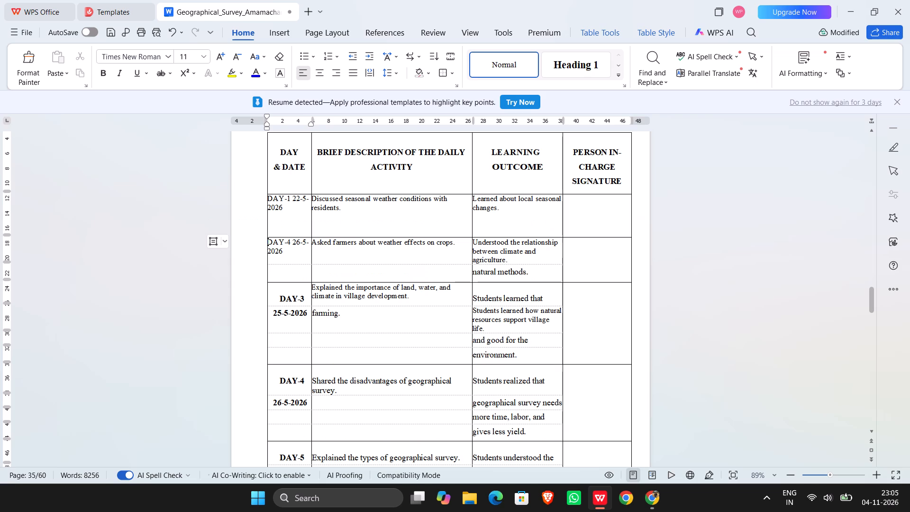
Set the activity descriptions about seasonal weather conditions (DAY-1) and weather effects on crops (DAY-4) to size 14.
{"action": "double_click", "coordinate": [418, 222]}
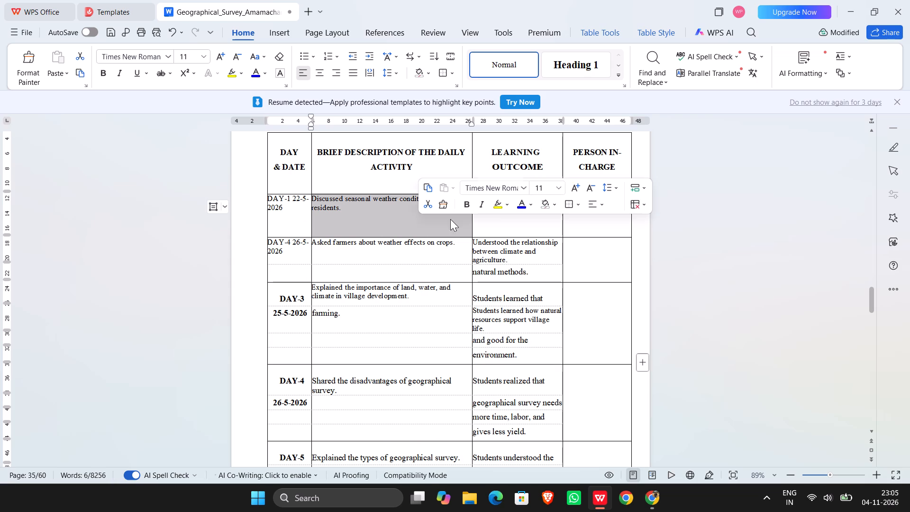
{"action": "left_click", "coordinate": [574, 188]}
{"action": "left_click", "coordinate": [574, 188]}
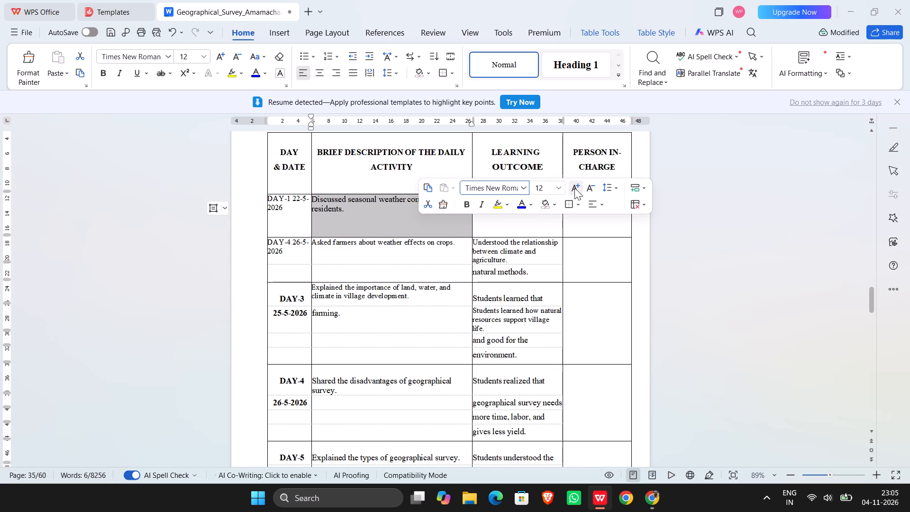
{"action": "double_click", "coordinate": [465, 254]}
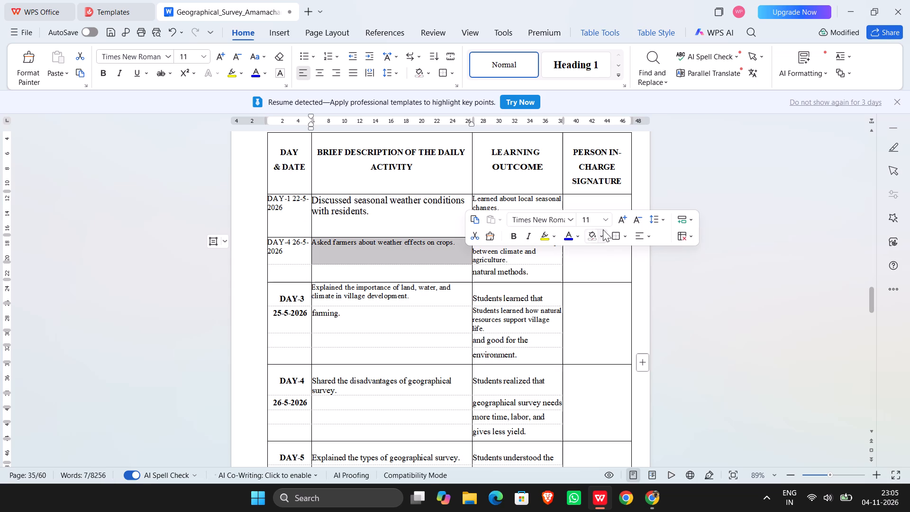
{"action": "double_click", "coordinate": [623, 223]}
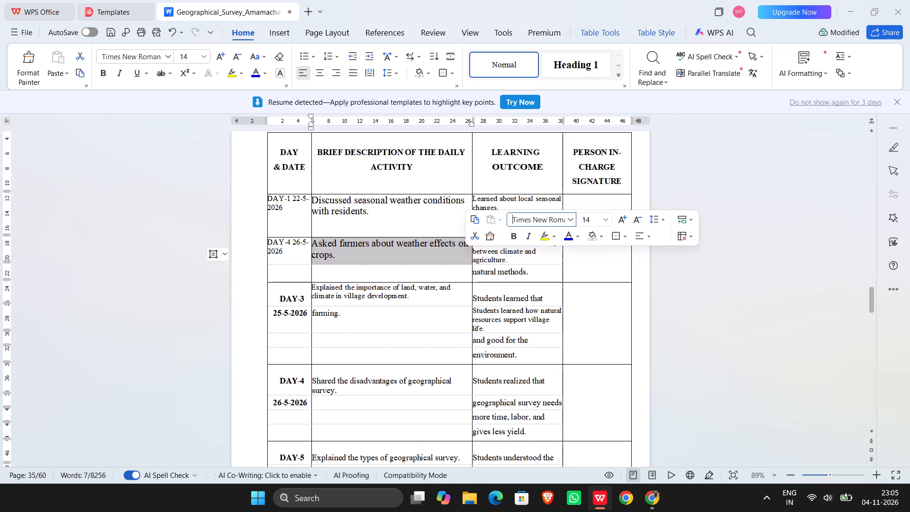
Delete the entire leftover row with "natural methods." beneath the description about weather effects on crops.
{"action": "left_click", "coordinate": [450, 274]}
{"action": "double_click", "coordinate": [450, 274]}
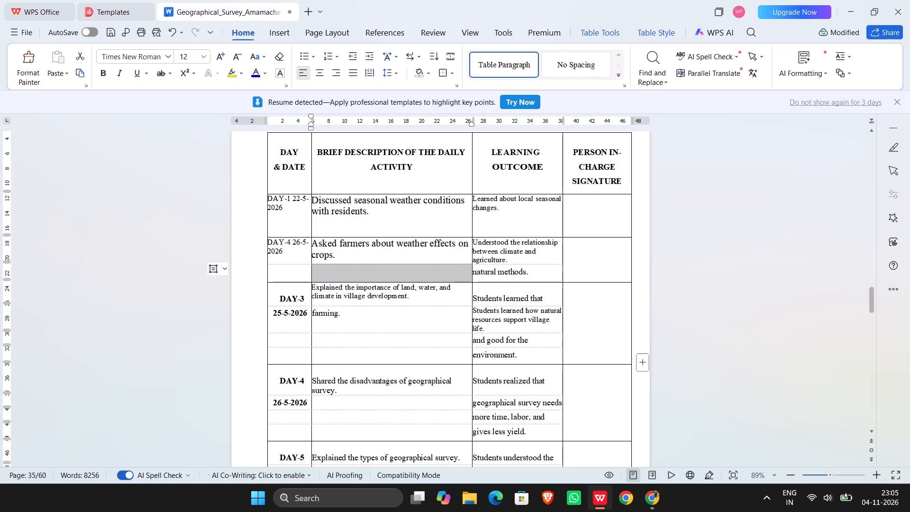
{"action": "key", "text": "BackSpace"}
{"action": "left_click", "coordinate": [423, 244]}
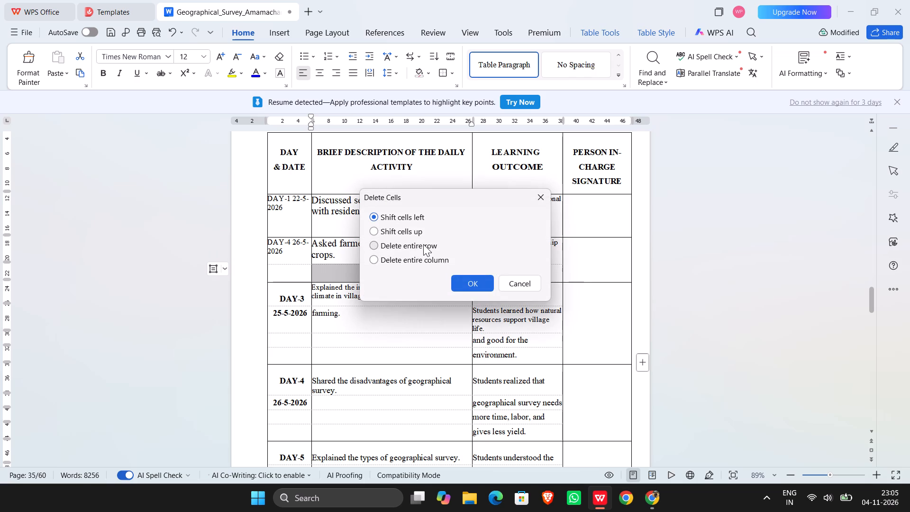
{"action": "left_click", "coordinate": [465, 284]}
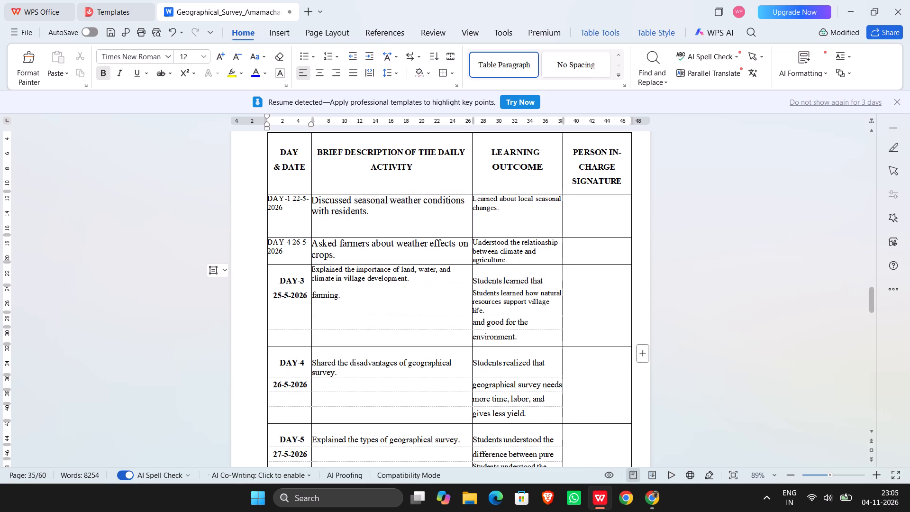
Delete the two leftover rows containing "and good for the" and "environment." at the end of the DAY-3 25-5-2026 entry.
{"action": "left_click", "coordinate": [419, 322]}
{"action": "double_click", "coordinate": [419, 322]}
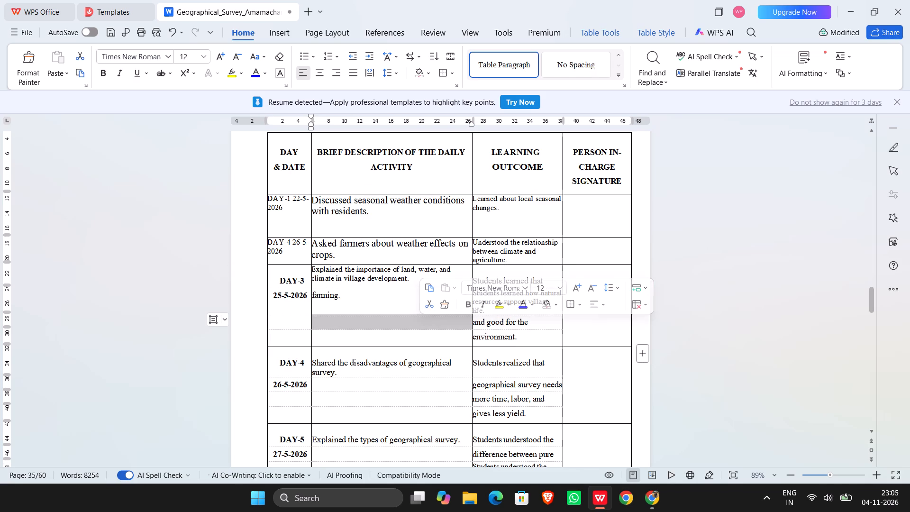
{"action": "key", "text": "BackSpace"}
{"action": "left_click", "coordinate": [388, 242]}
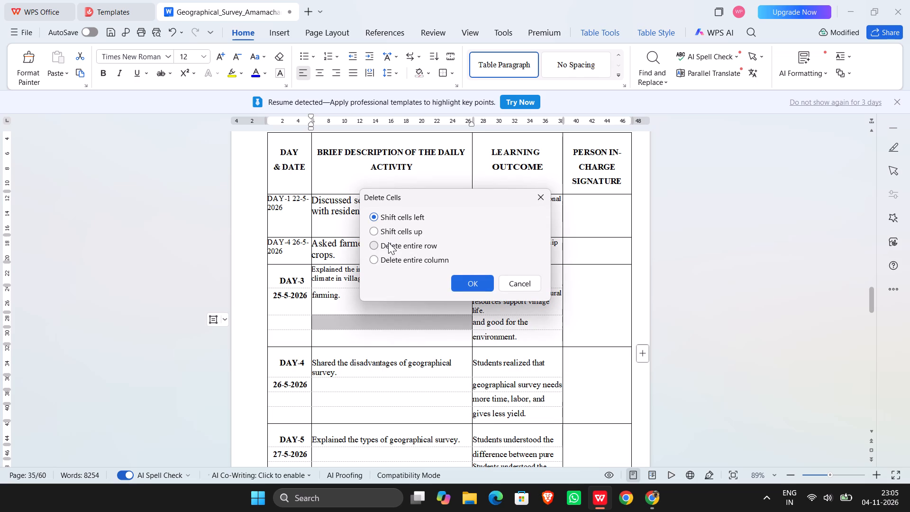
{"action": "left_click", "coordinate": [474, 284]}
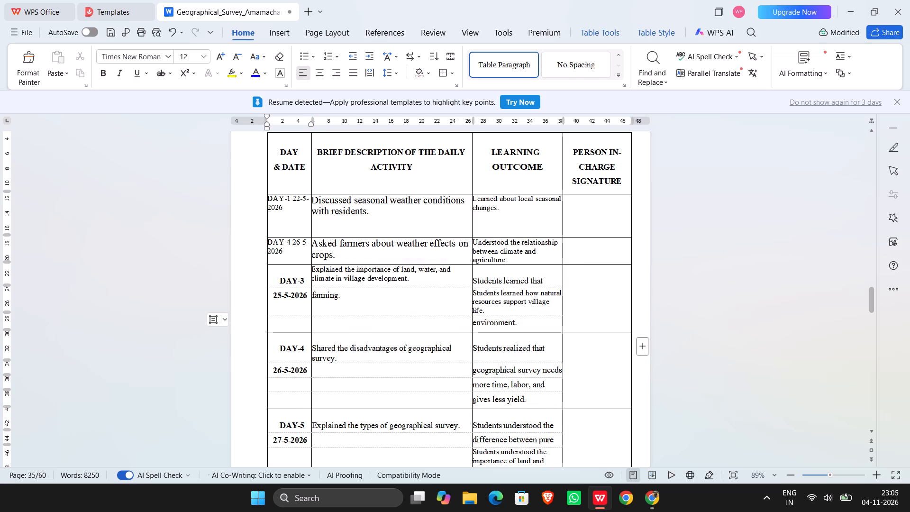
{"action": "double_click", "coordinate": [419, 328]}
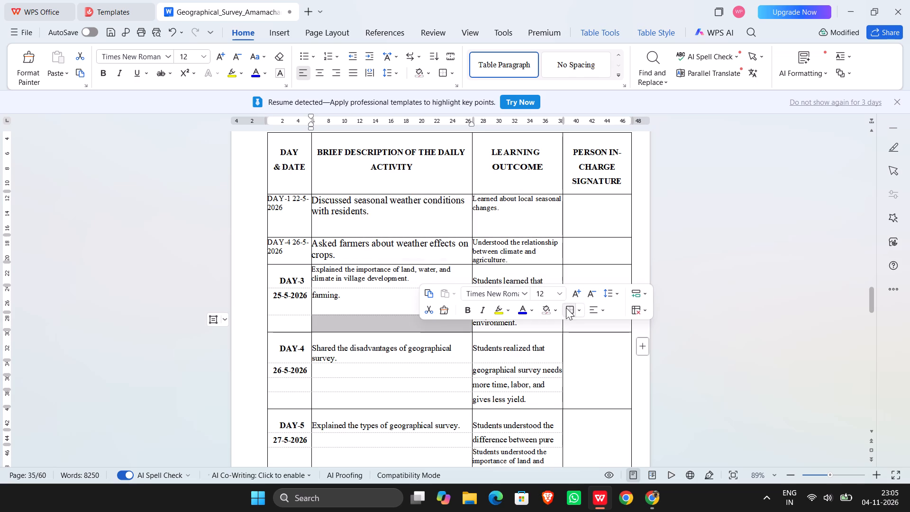
{"action": "key", "text": "BackSpace"}
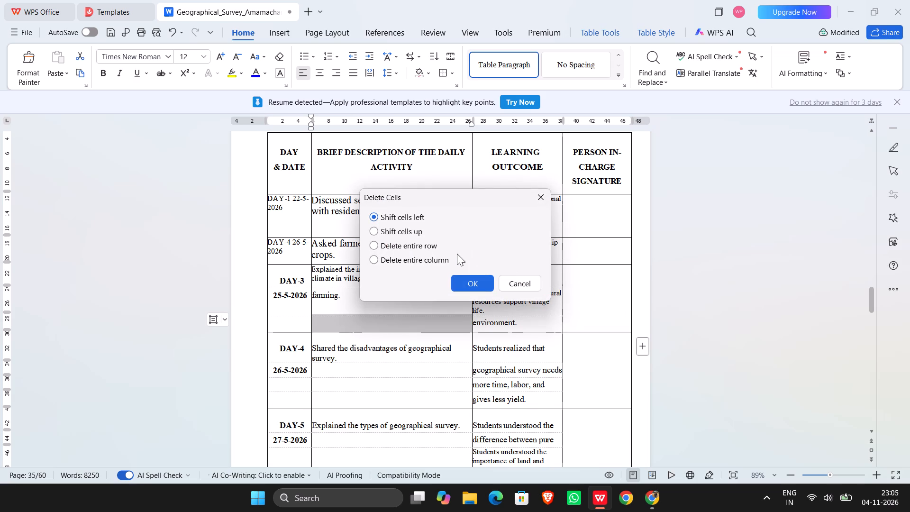
{"action": "left_click", "coordinate": [457, 254]}
{"action": "left_click", "coordinate": [449, 252]}
{"action": "left_click", "coordinate": [434, 247]}
{"action": "left_click", "coordinate": [471, 277]}
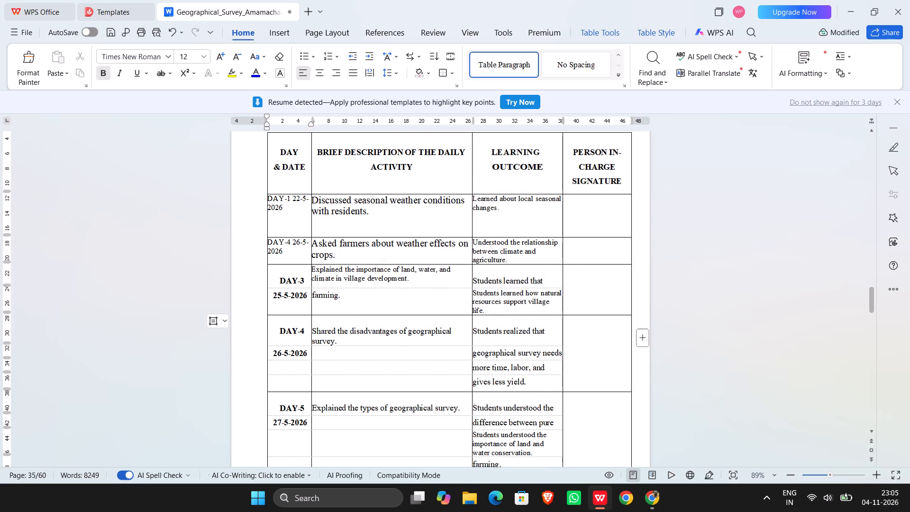
Delete the entire leftover row with "gives less yield." at the end of the bold DAY-4 26-5-2026 entry.
{"action": "double_click", "coordinate": [414, 382]}
{"action": "key", "text": "BackSpace"}
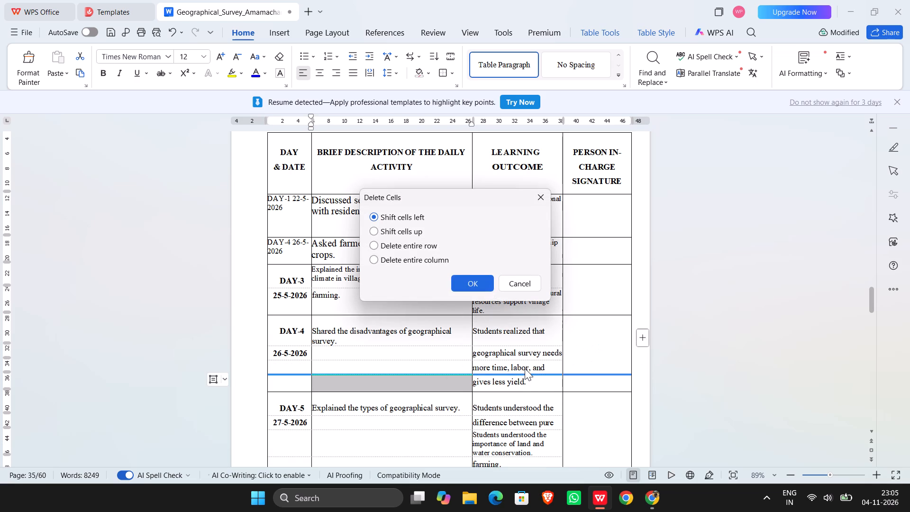
{"action": "left_click", "coordinate": [440, 247]}
{"action": "left_click", "coordinate": [424, 246]}
{"action": "left_click", "coordinate": [475, 284]}
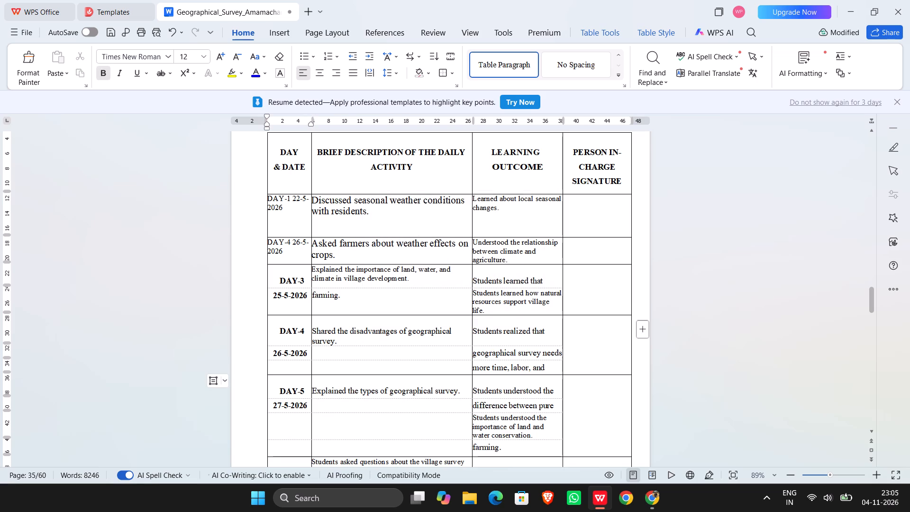
Delete the entire row with the land and water conservation outcome in the DAY-5 27-5-2026 entry.
{"action": "double_click", "coordinate": [418, 435]}
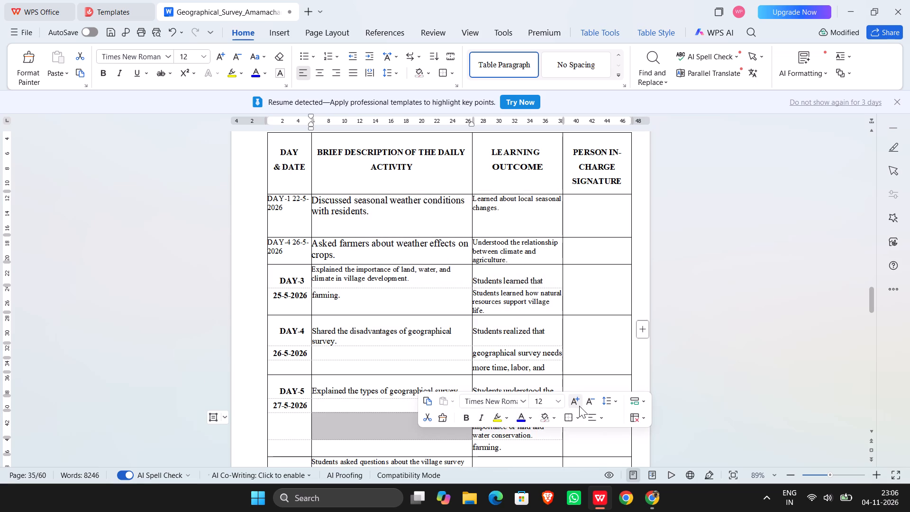
{"action": "key", "text": "BackSpace"}
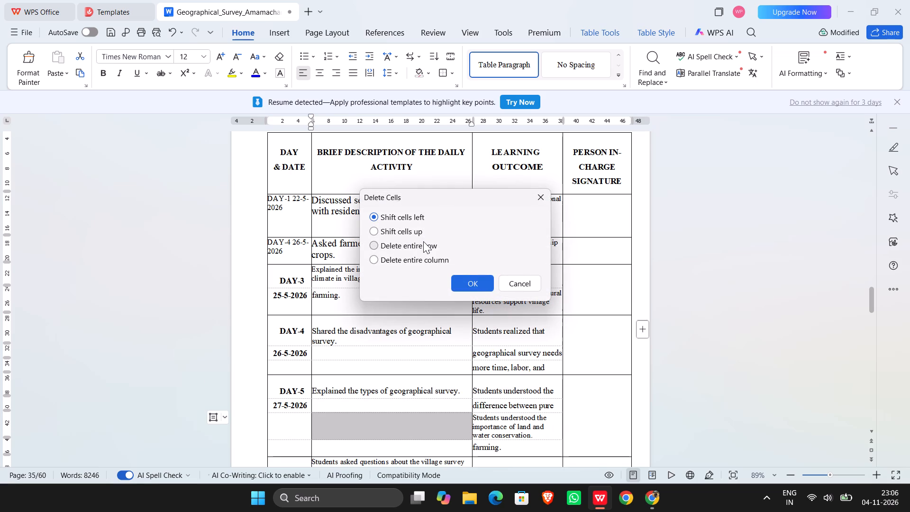
{"action": "left_click", "coordinate": [423, 241]}
{"action": "left_click", "coordinate": [463, 284]}
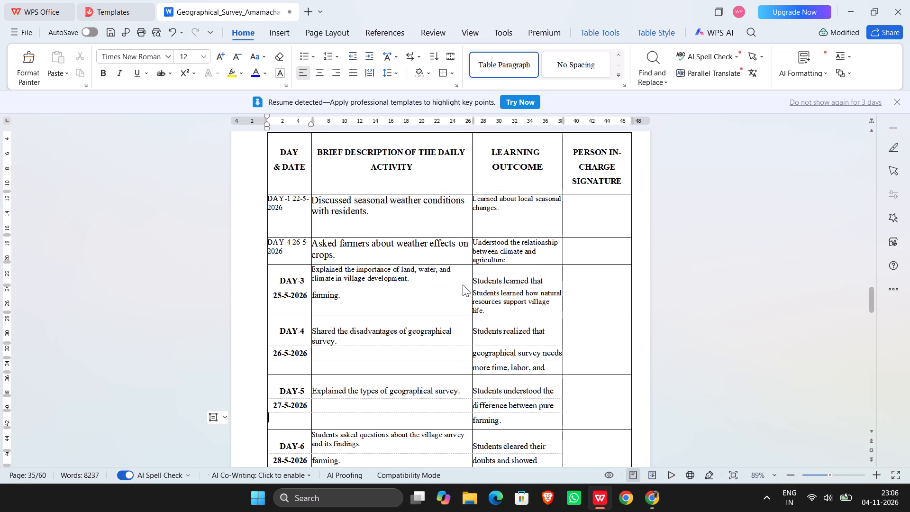
Delete the entire leftover row with "gardens." at the end of the DAY-6 28-5-2026 entry.
{"action": "scroll", "coordinate": [470, 424], "scroll_direction": "down", "scroll_amount": 2}
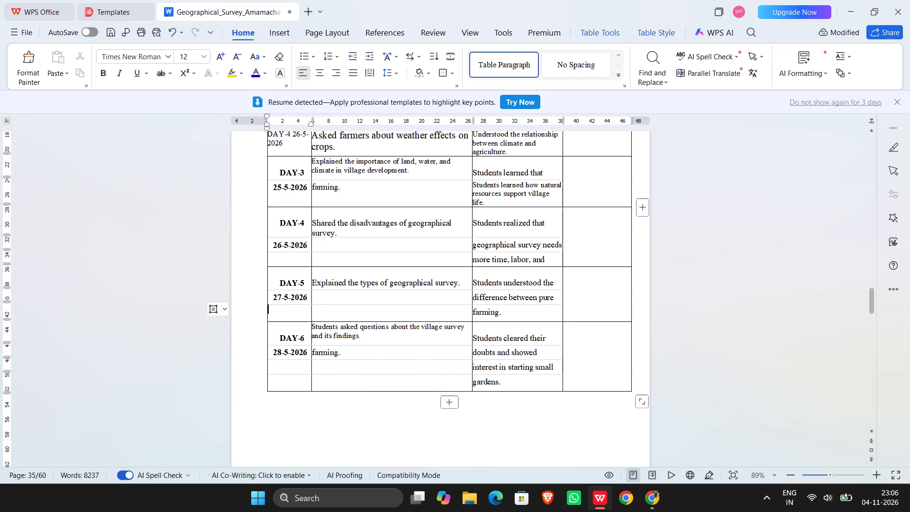
{"action": "double_click", "coordinate": [396, 380]}
{"action": "key", "text": "BackSpace"}
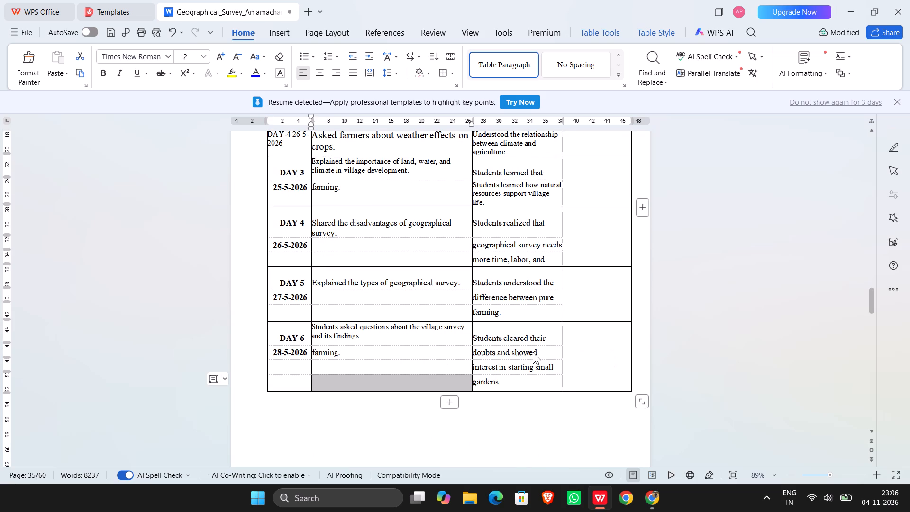
{"action": "left_click", "coordinate": [417, 244]}
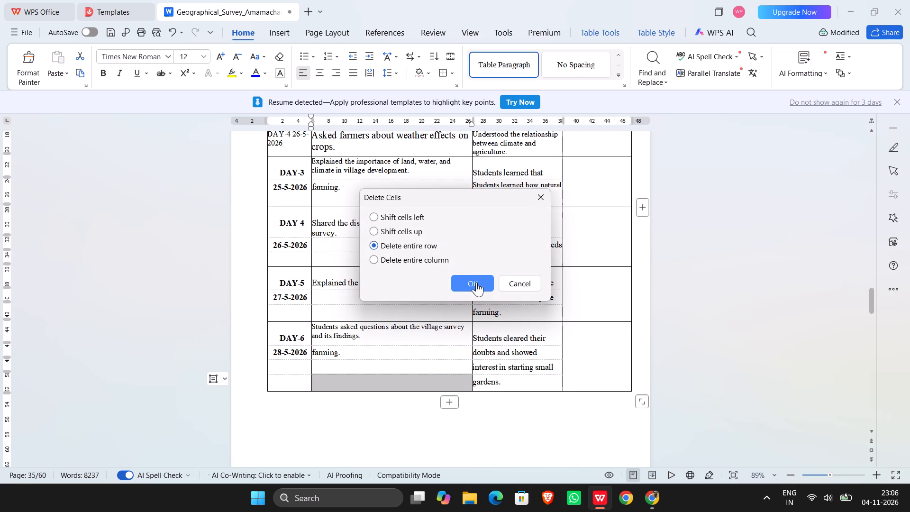
{"action": "left_click", "coordinate": [477, 282]}
Enlarge the DAY-6 28-5-2026 description text by two size increments and set its learning outcome to size 14.
{"action": "double_click", "coordinate": [397, 350]}
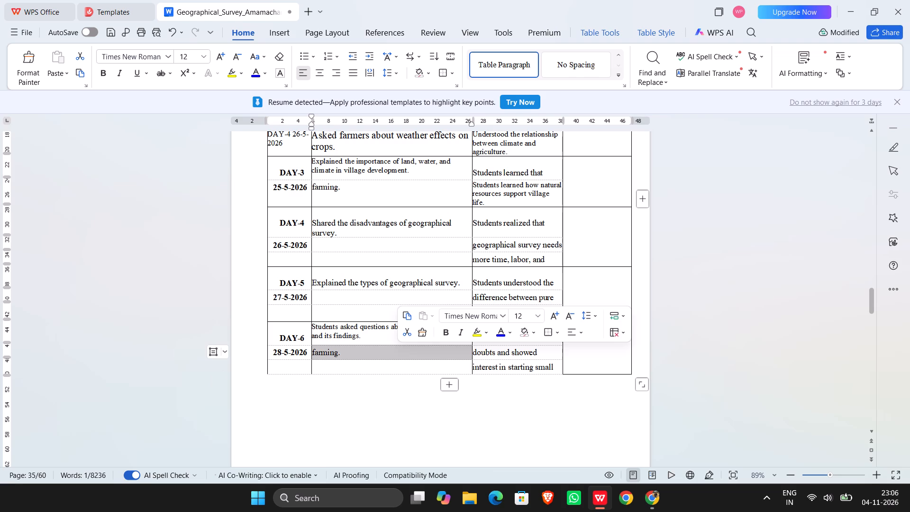
{"action": "left_click", "coordinate": [360, 339]}
{"action": "left_click_drag", "start_coordinate": [351, 349], "coordinate": [327, 338]}
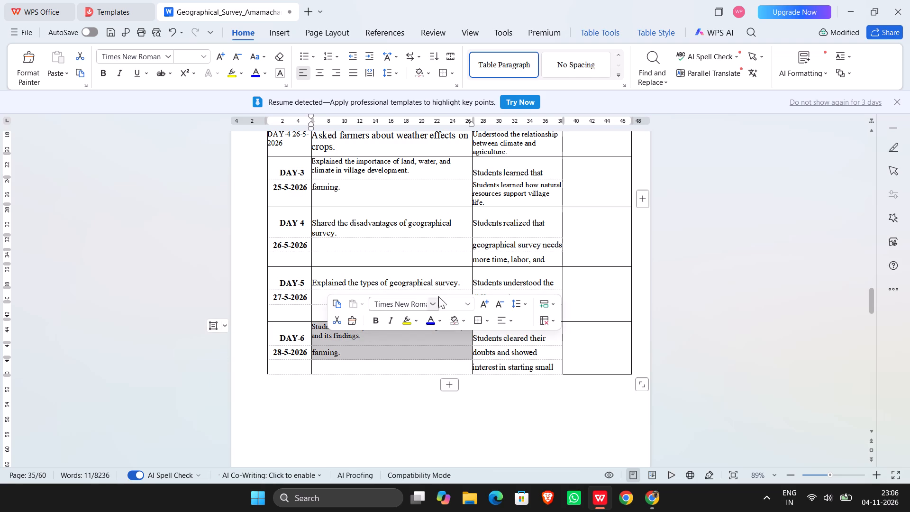
{"action": "left_click", "coordinate": [486, 305]}
{"action": "left_click", "coordinate": [486, 305]}
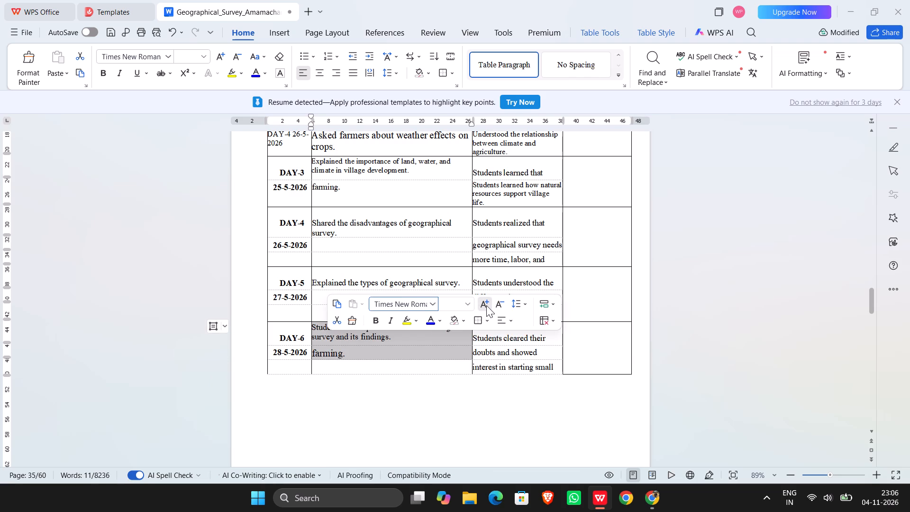
{"action": "left_click_drag", "start_coordinate": [557, 367], "coordinate": [525, 357]}
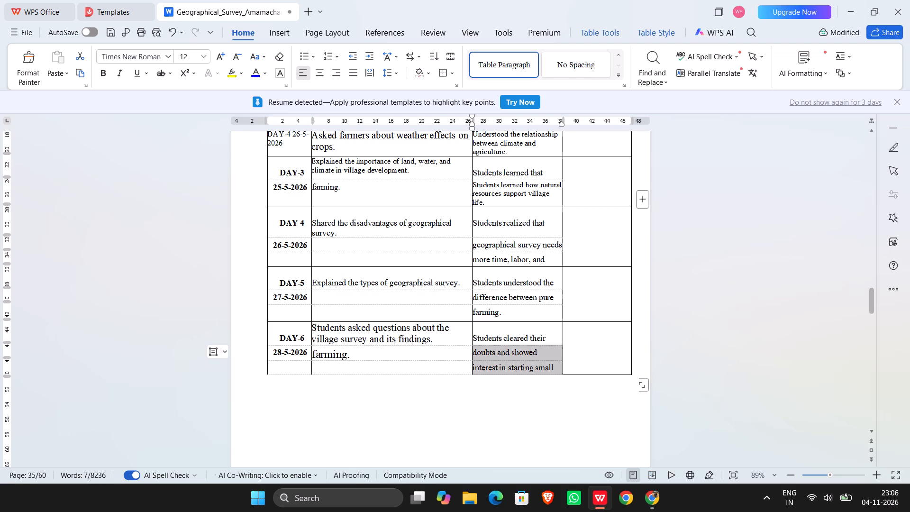
{"action": "left_click_drag", "start_coordinate": [525, 357], "coordinate": [490, 334]}
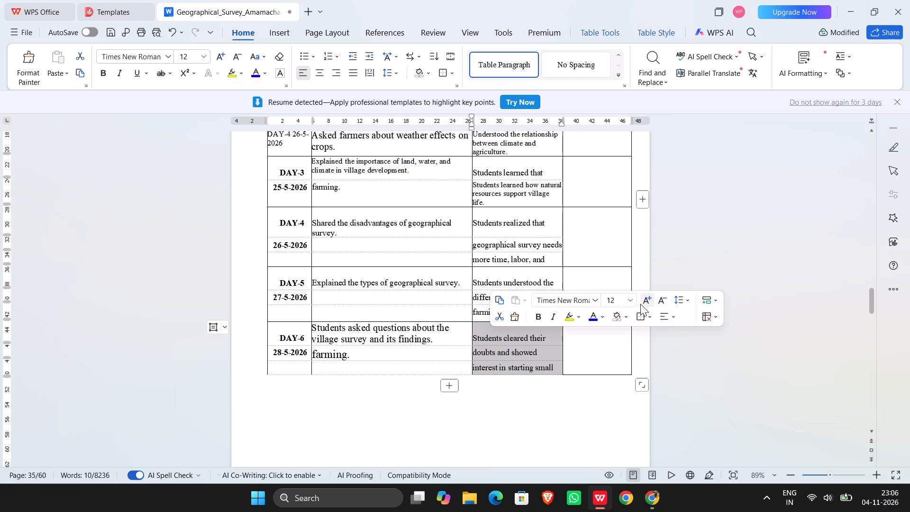
{"action": "left_click", "coordinate": [640, 304]}
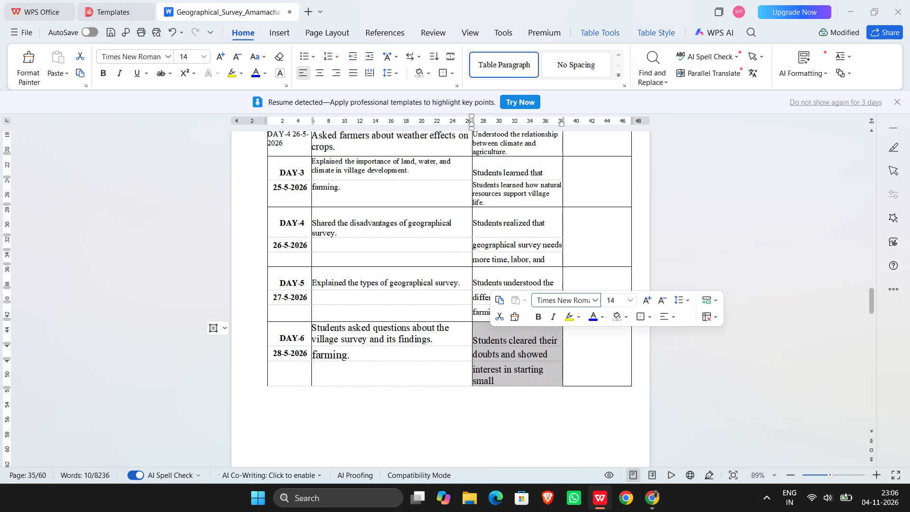
Set the DAY-5 27-5-2026 description about survey types and its learning outcome text to size 14.
{"action": "left_click", "coordinate": [455, 276]}
{"action": "double_click", "coordinate": [461, 283]}
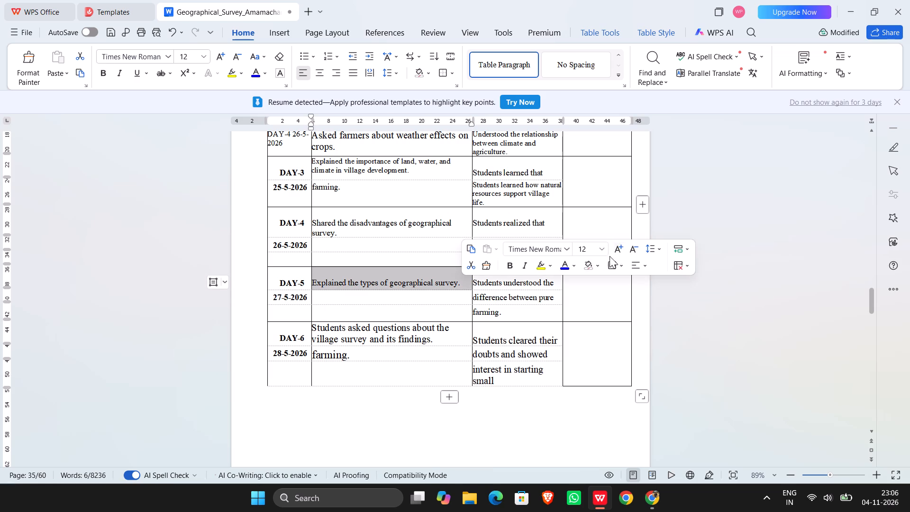
{"action": "left_click", "coordinate": [616, 248]}
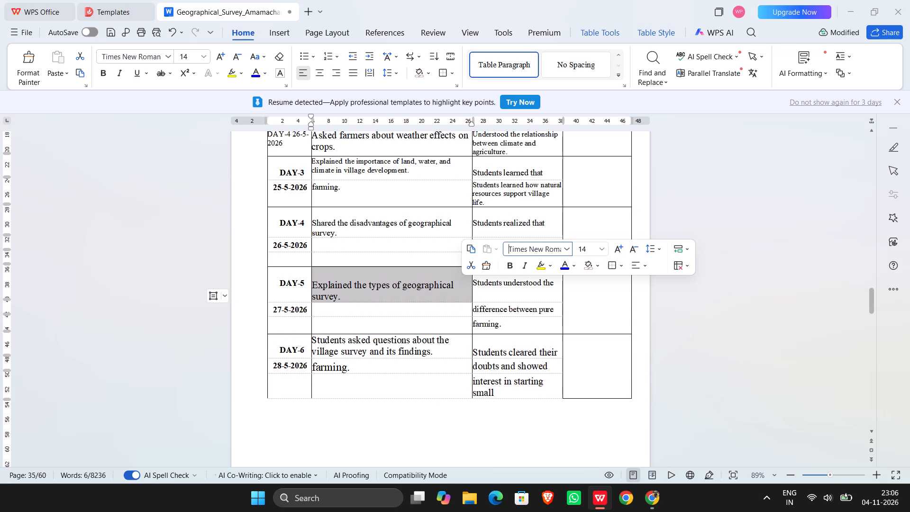
{"action": "left_click_drag", "start_coordinate": [530, 324], "coordinate": [485, 288]}
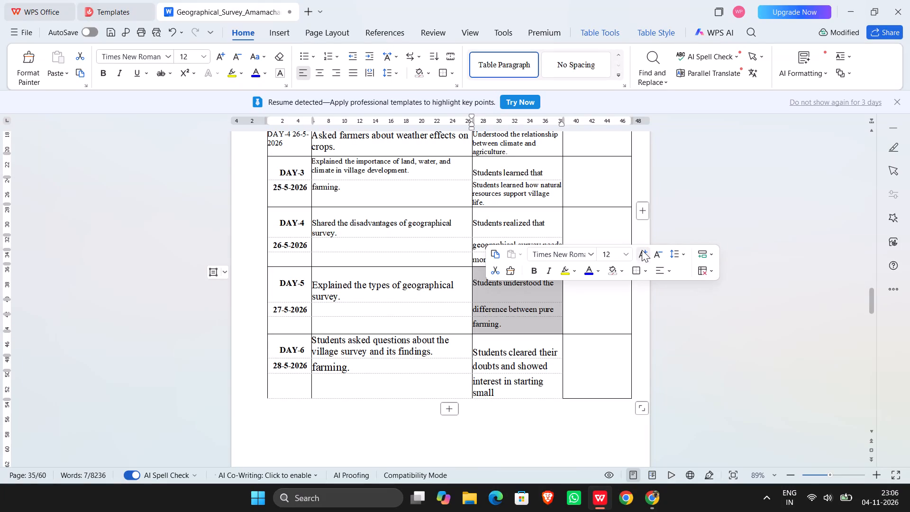
{"action": "left_click", "coordinate": [641, 251]}
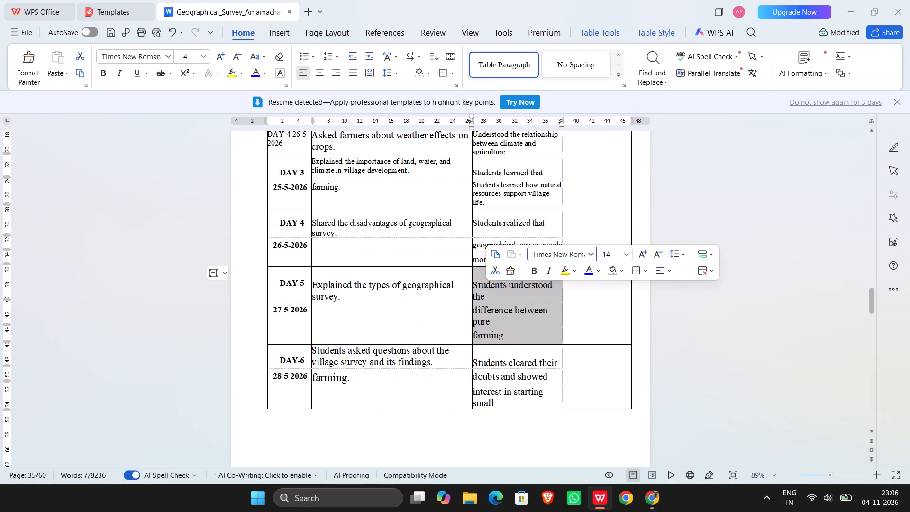
Set the bold DAY-4 26-5-2026 description about survey disadvantages and its learning outcome text to size 14.
{"action": "left_click_drag", "start_coordinate": [391, 239], "coordinate": [368, 230]}
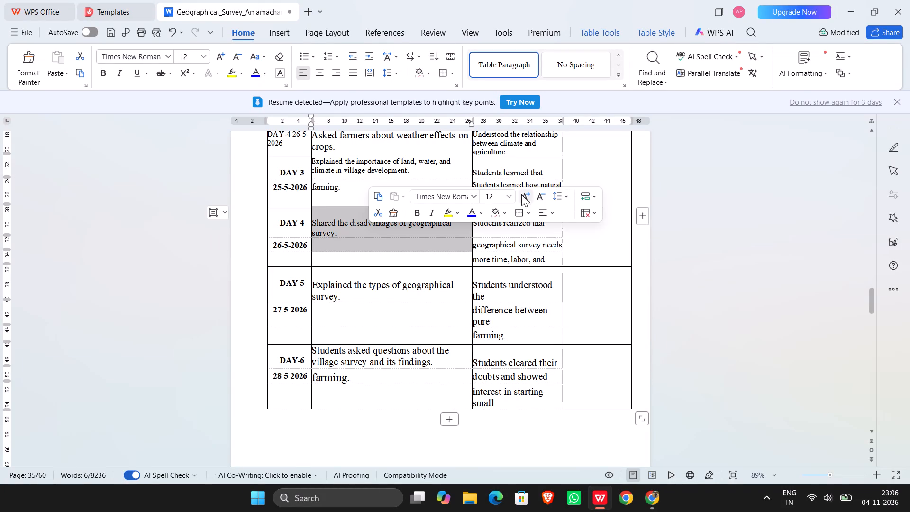
{"action": "left_click", "coordinate": [527, 197]}
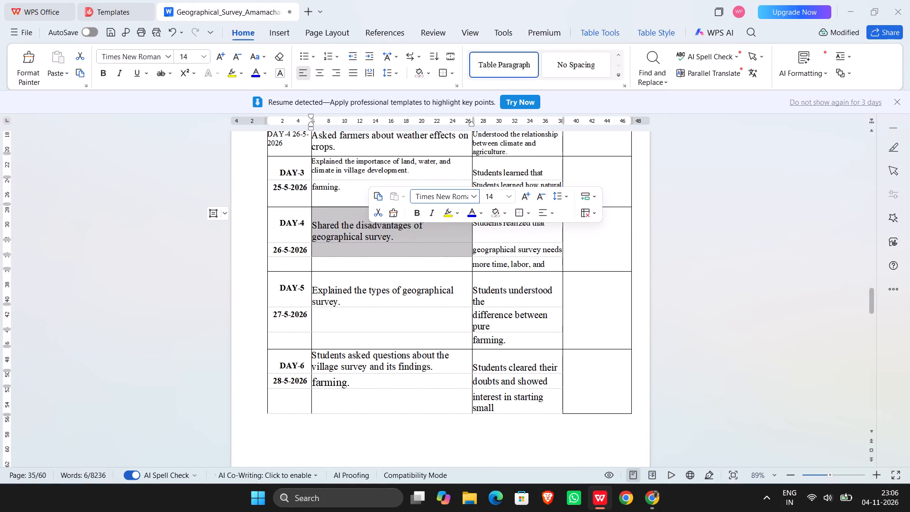
{"action": "left_click_drag", "start_coordinate": [552, 264], "coordinate": [510, 236]}
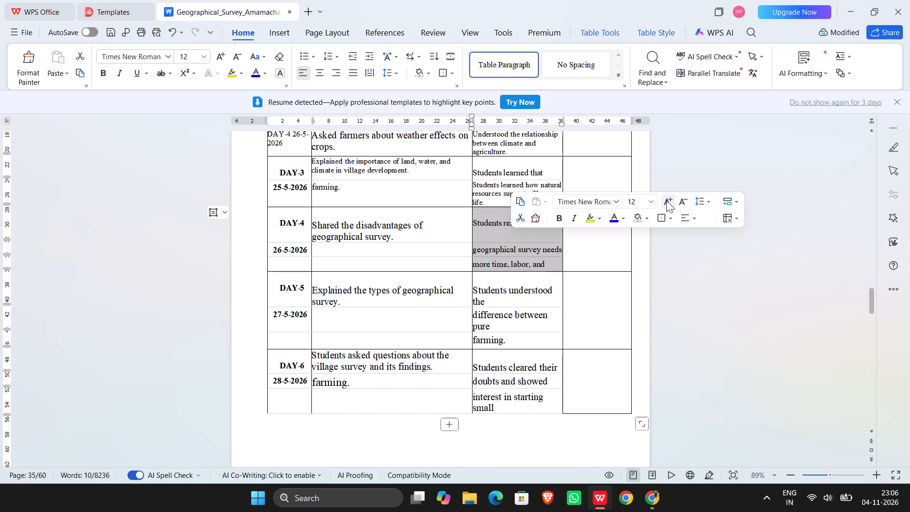
{"action": "left_click", "coordinate": [667, 200]}
Enlarge the DAY-3 25-5-2026 description and learning outcome text by one size increment each.
{"action": "left_click_drag", "start_coordinate": [378, 194], "coordinate": [363, 184]}
{"action": "double_click", "coordinate": [363, 184]}
{"action": "double_click", "coordinate": [363, 184]}
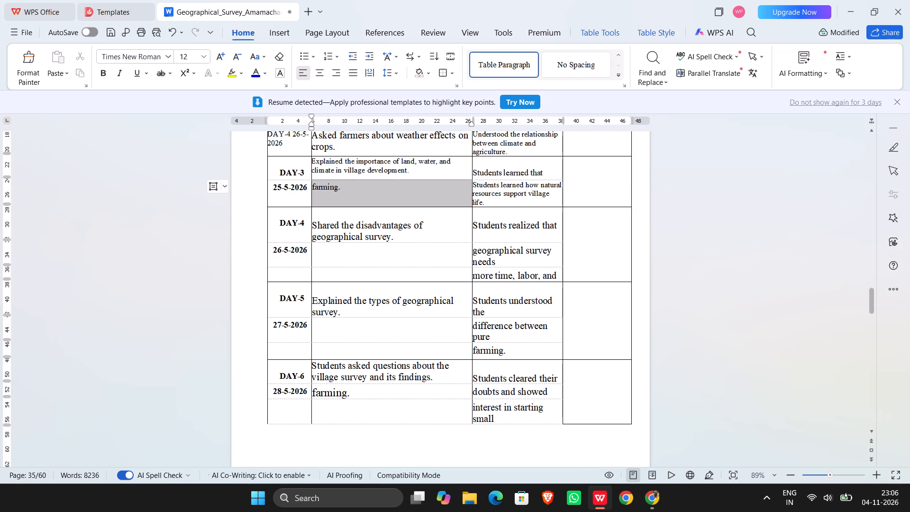
{"action": "left_click", "coordinate": [358, 187]}
{"action": "left_click_drag", "start_coordinate": [358, 187], "coordinate": [333, 168]}
{"action": "left_click", "coordinate": [488, 137]}
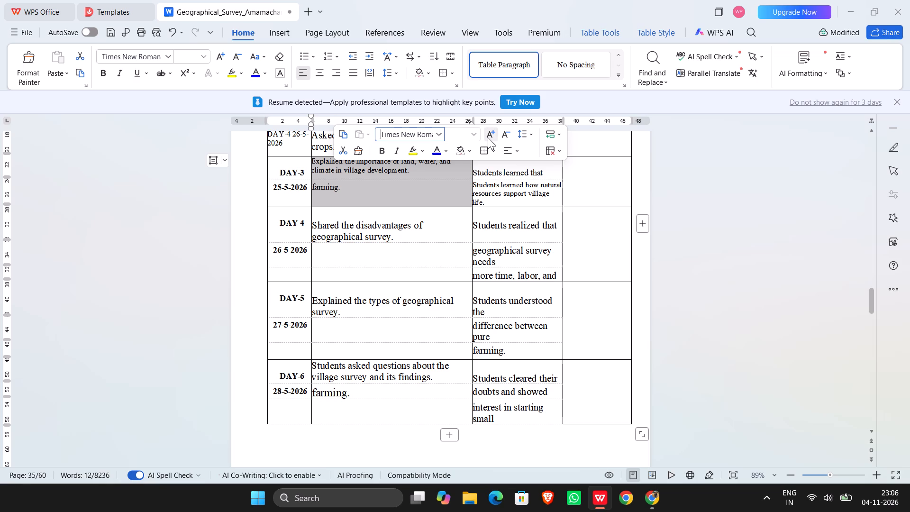
{"action": "double_click", "coordinate": [528, 199]}
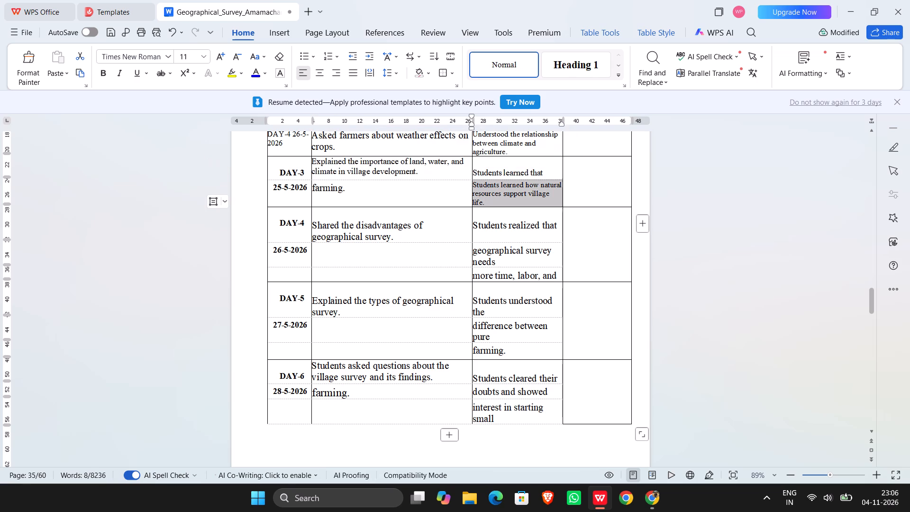
{"action": "triple_click", "coordinate": [528, 199]}
{"action": "left_click", "coordinate": [528, 199]}
{"action": "left_click", "coordinate": [528, 199]}
{"action": "left_click_drag", "start_coordinate": [516, 201], "coordinate": [490, 175]}
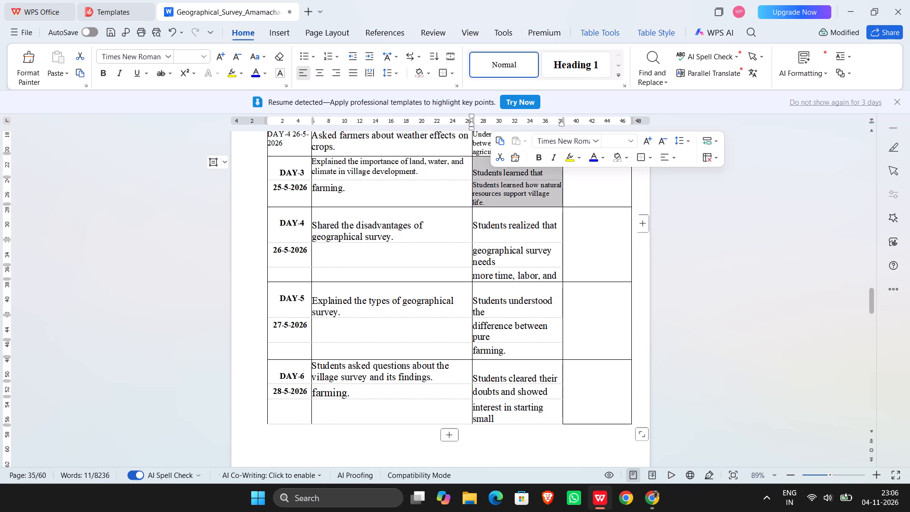
{"action": "left_click", "coordinate": [647, 145]}
Set the learning outcomes about climate and agriculture and about local seasonal changes in the first two entries to size 14.
{"action": "scroll", "coordinate": [331, 250], "scroll_direction": "up", "scroll_amount": 1}
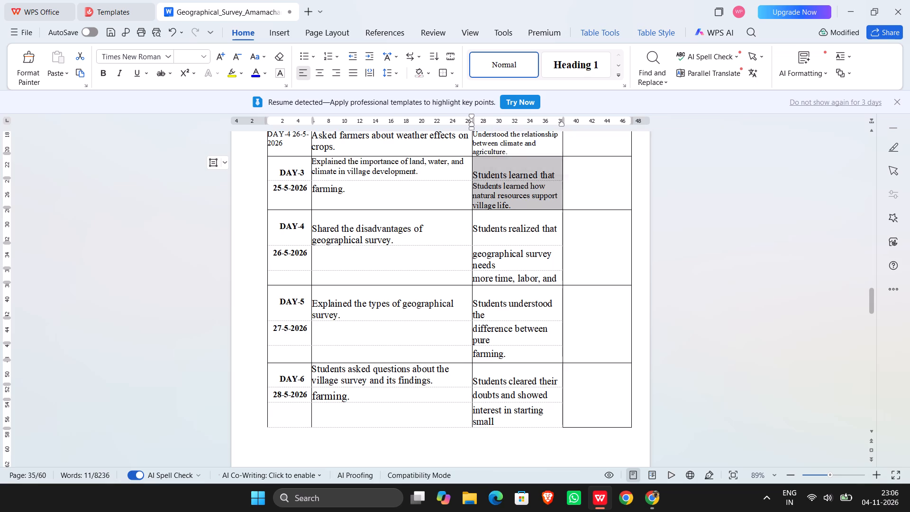
{"action": "scroll", "coordinate": [331, 250], "scroll_direction": "up", "scroll_amount": 1}
{"action": "left_click", "coordinate": [331, 250]}
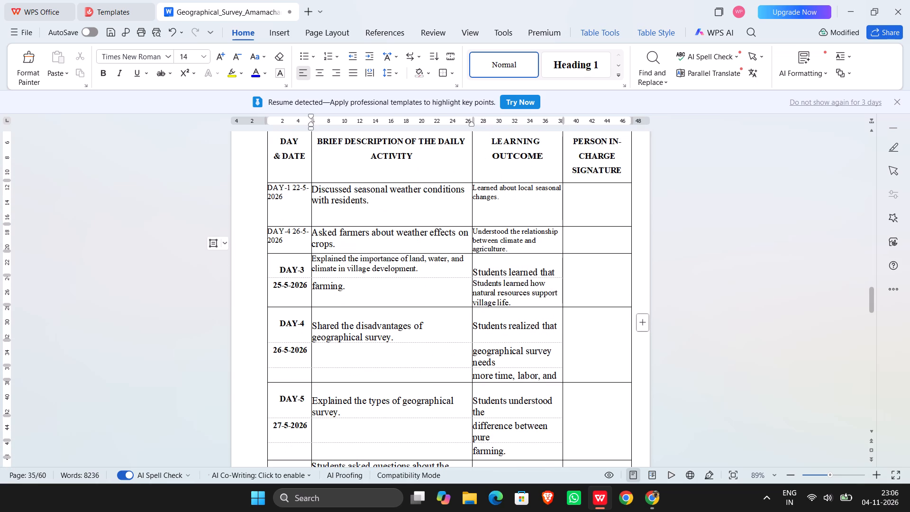
{"action": "double_click", "coordinate": [519, 250]}
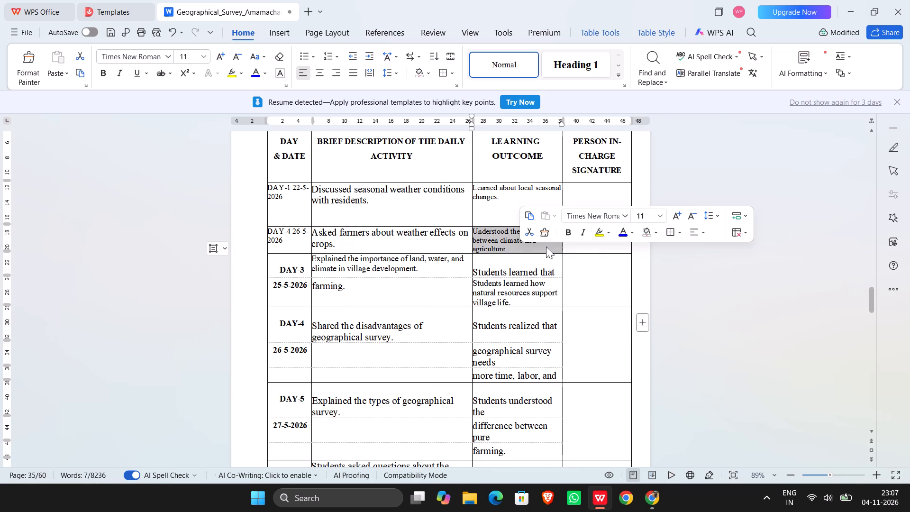
{"action": "double_click", "coordinate": [677, 218]}
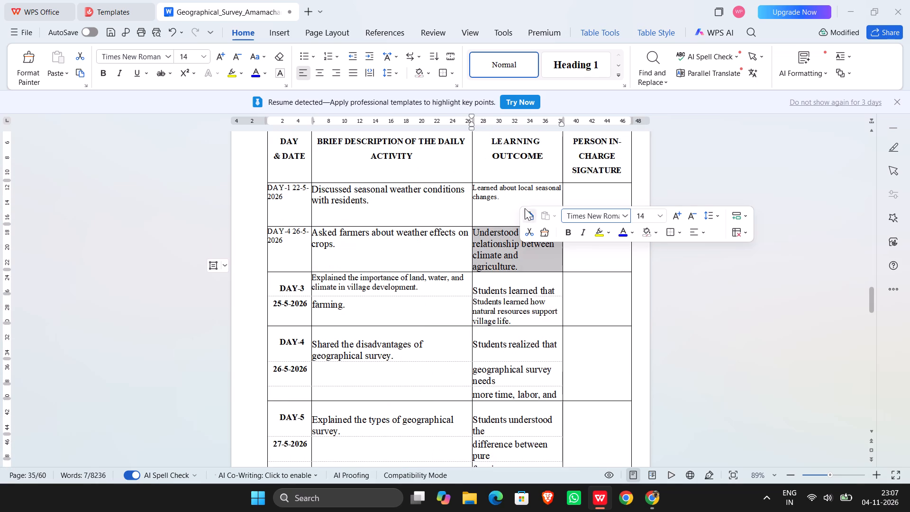
{"action": "double_click", "coordinate": [512, 199]}
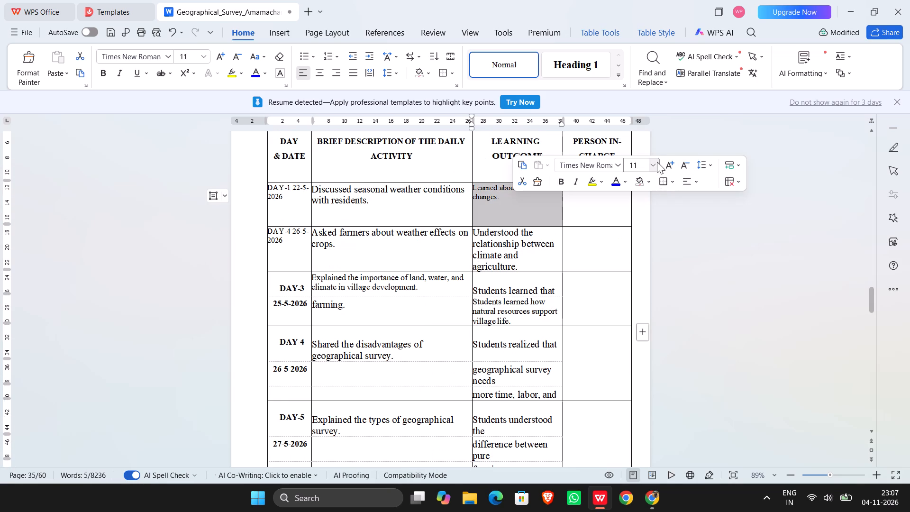
{"action": "double_click", "coordinate": [666, 165]}
{"action": "left_click", "coordinate": [665, 236]}
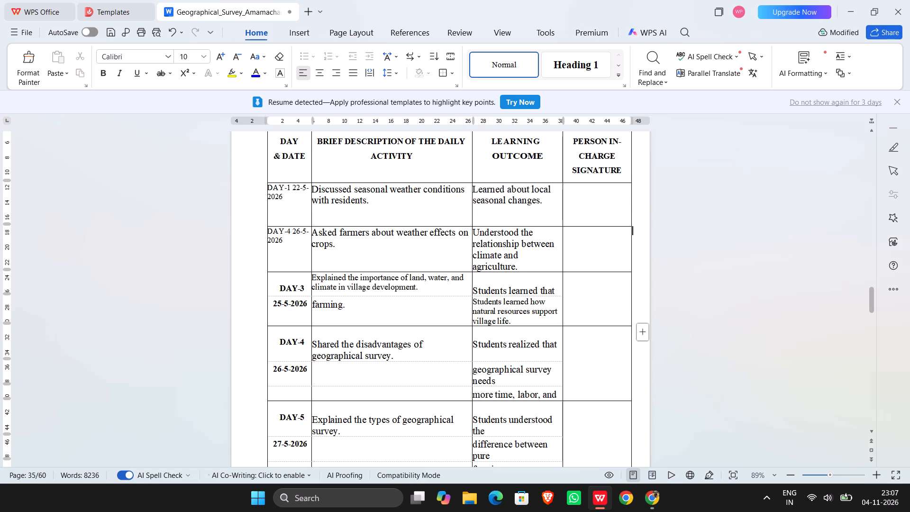
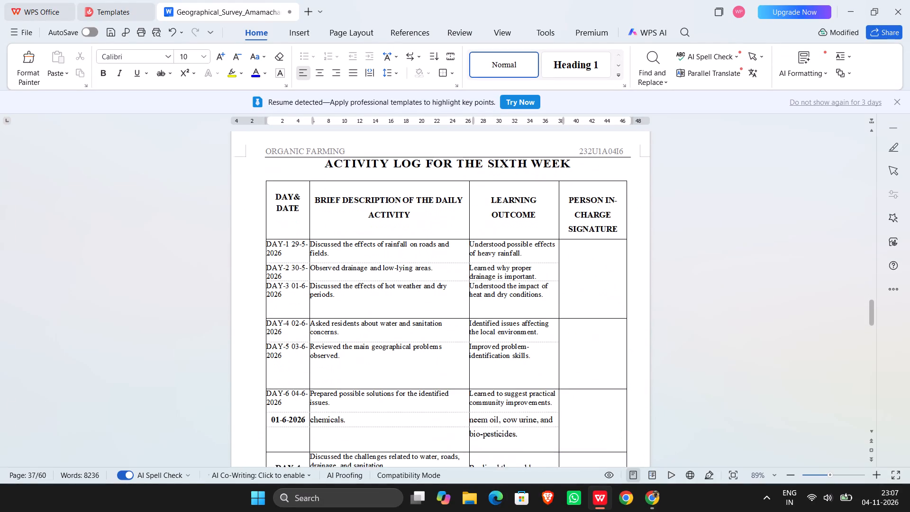
Delete the entire DAY-5 03-6-2026 row about reviewing the main geographical problems from the sixth week activity log.
{"action": "scroll", "coordinate": [520, 261], "scroll_direction": "down", "scroll_amount": 5}
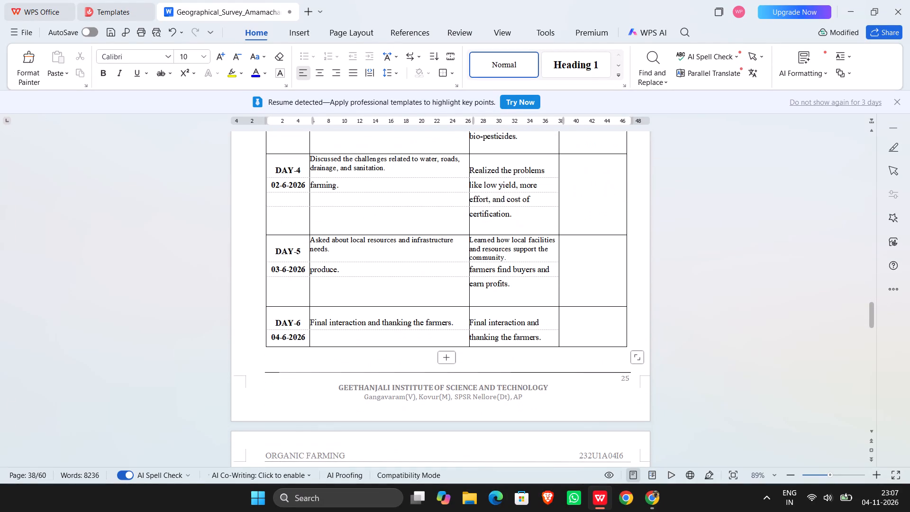
{"action": "scroll", "coordinate": [520, 261], "scroll_direction": "down", "scroll_amount": 2}
{"action": "scroll", "coordinate": [520, 261], "scroll_direction": "up", "scroll_amount": 2}
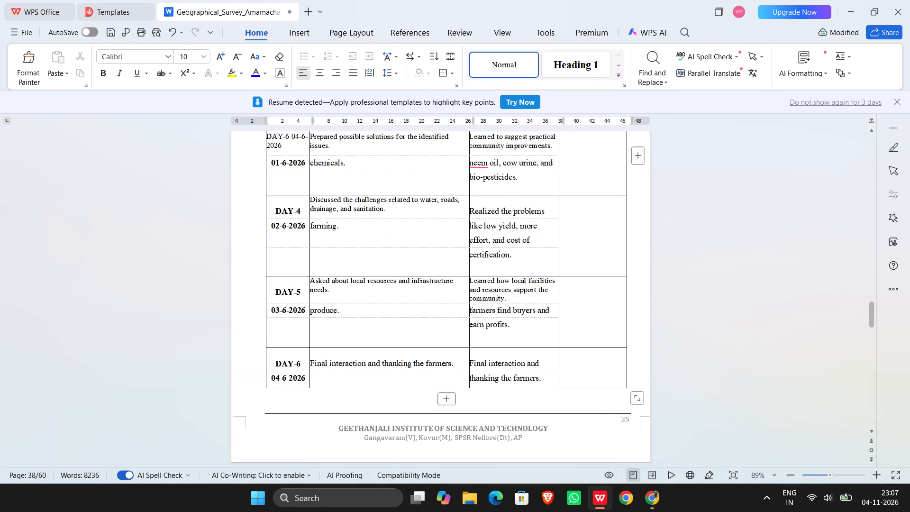
{"action": "scroll", "coordinate": [520, 261], "scroll_direction": "up", "scroll_amount": 2}
{"action": "scroll", "coordinate": [520, 261], "scroll_direction": "down", "scroll_amount": 1}
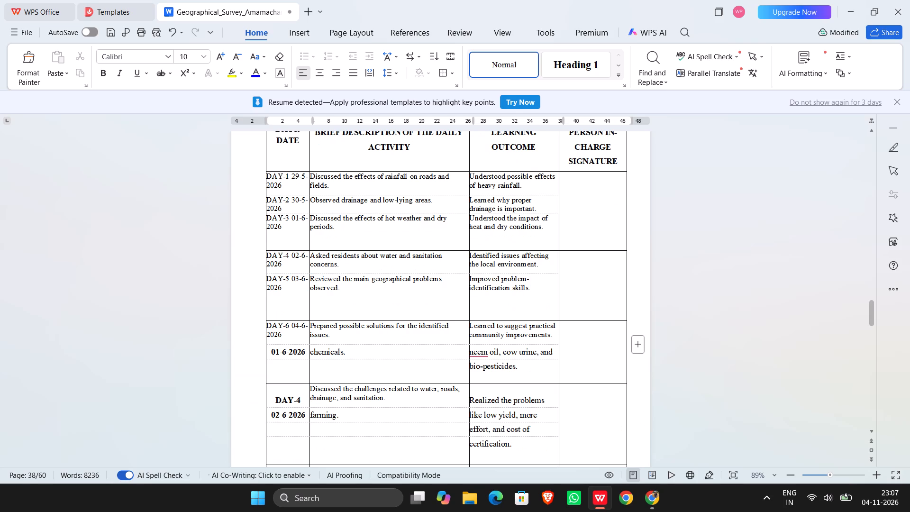
{"action": "scroll", "coordinate": [520, 261], "scroll_direction": "down", "scroll_amount": 1}
{"action": "scroll", "coordinate": [520, 261], "scroll_direction": "up", "scroll_amount": 2}
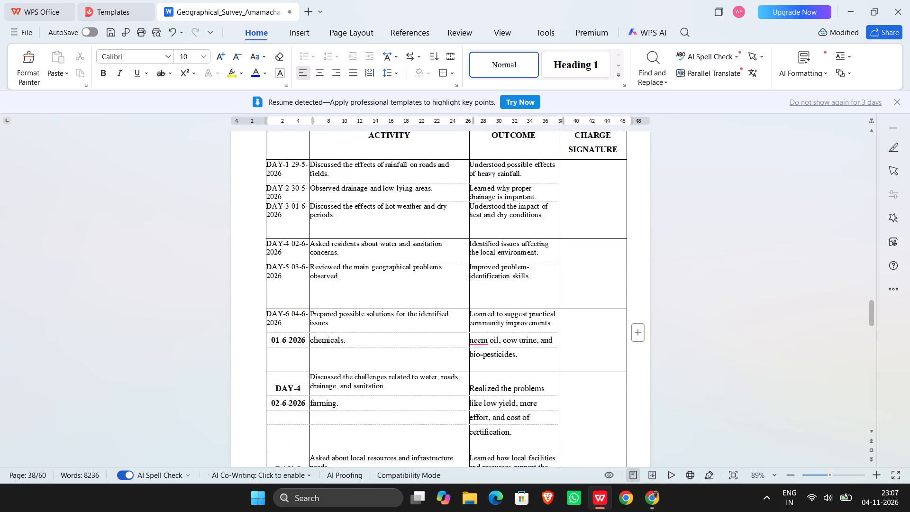
{"action": "double_click", "coordinate": [345, 279]}
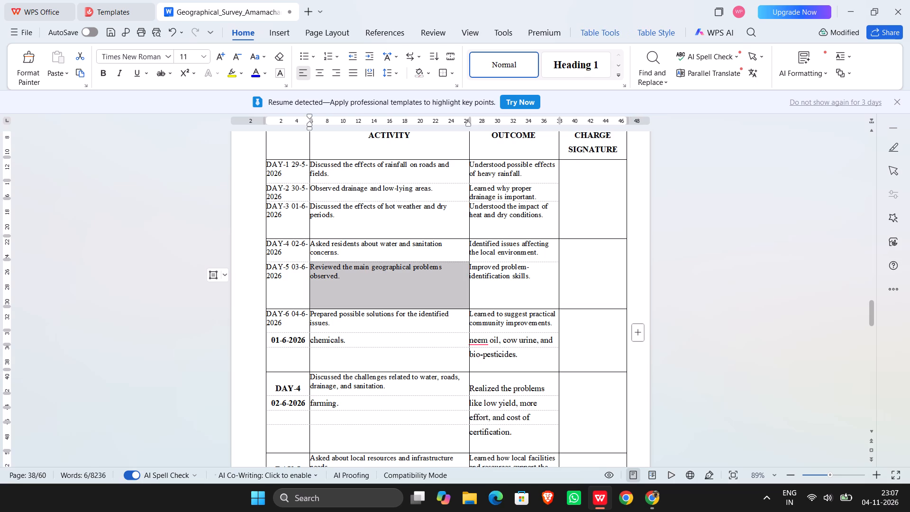
{"action": "key", "text": "BackSpace"}
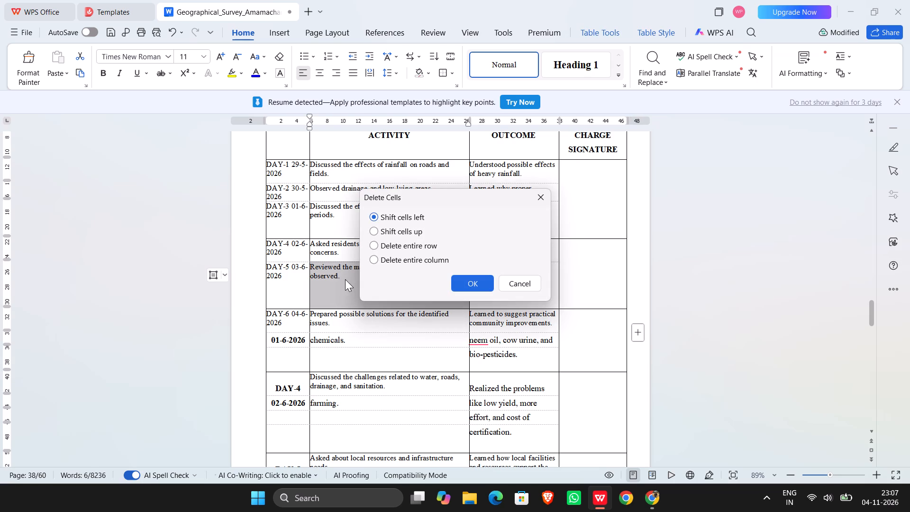
{"action": "left_click", "coordinate": [393, 239]}
{"action": "left_click", "coordinate": [394, 243]}
{"action": "left_click", "coordinate": [479, 285]}
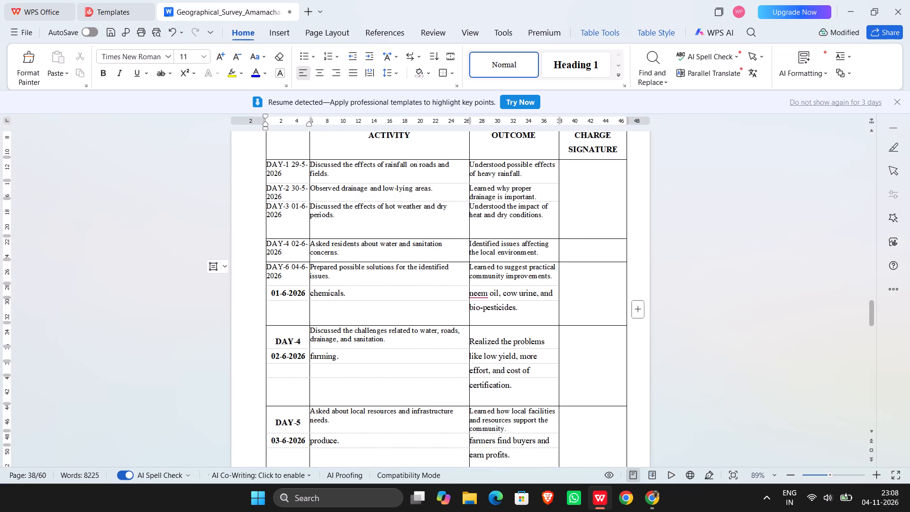
Delete the entire DAY-2 30-5-2026 and DAY-3 01-6-2026 rows about drainage and hot weather from the sixth week table.
{"action": "double_click", "coordinate": [403, 223]}
{"action": "double_click", "coordinate": [403, 223]}
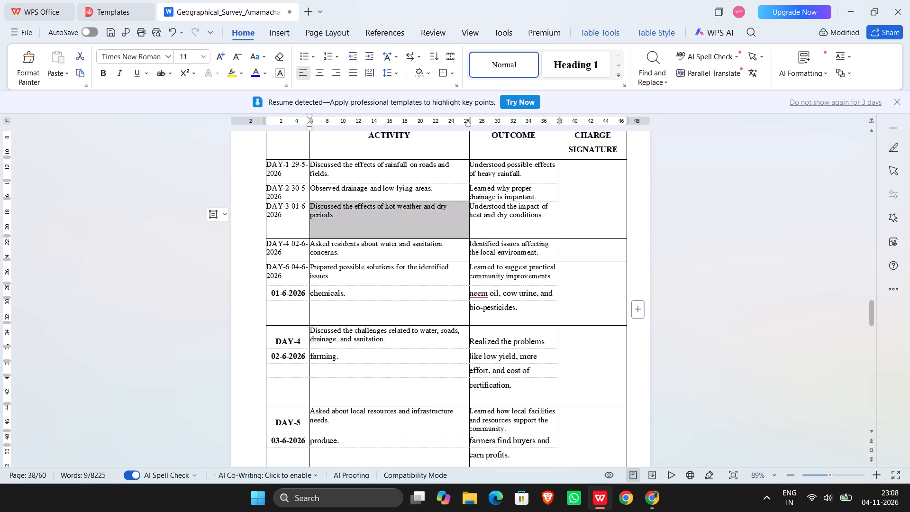
{"action": "left_click", "coordinate": [355, 221]}
{"action": "left_click_drag", "start_coordinate": [355, 221], "coordinate": [332, 197]}
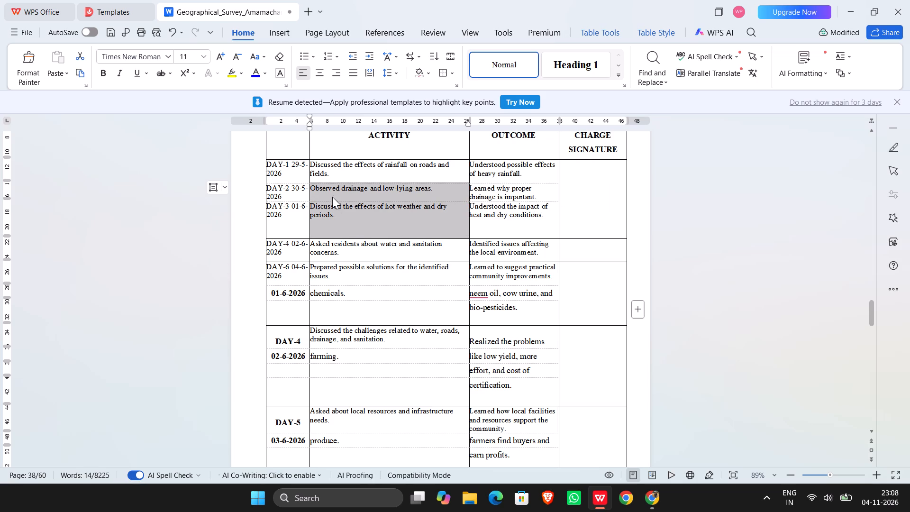
{"action": "left_click_drag", "start_coordinate": [332, 197], "coordinate": [328, 192]}
{"action": "key", "text": "BackSpace"}
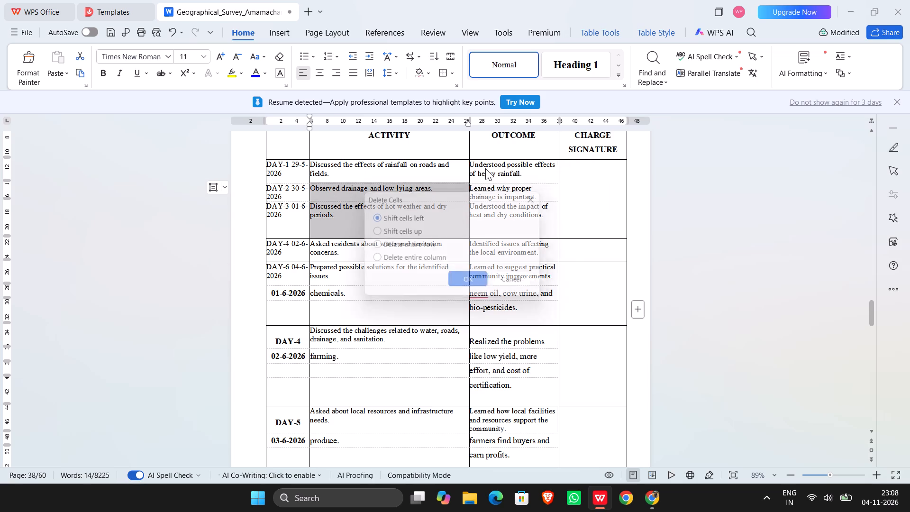
{"action": "left_click", "coordinate": [426, 246]}
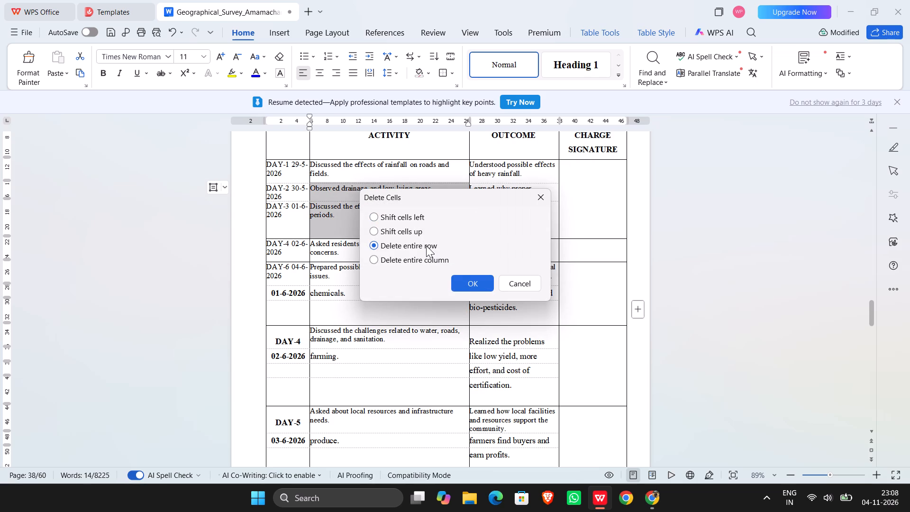
{"action": "left_click", "coordinate": [464, 285]}
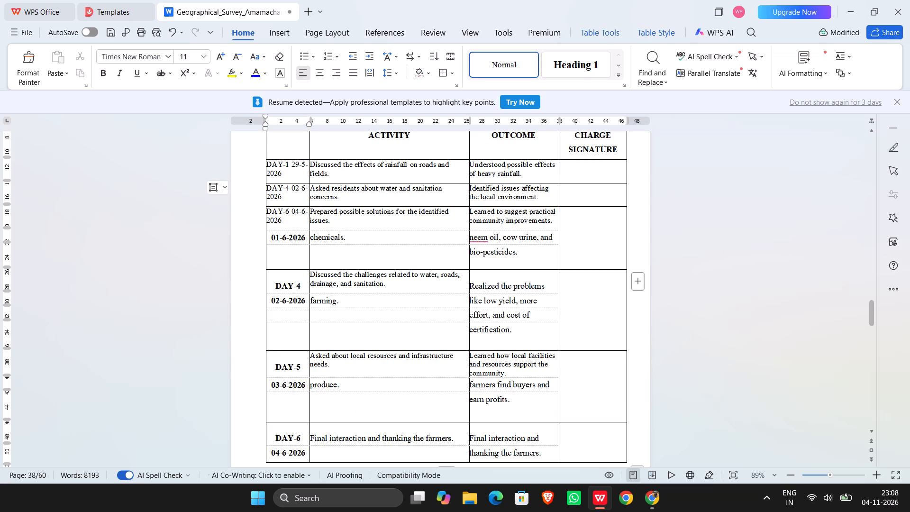
Increase the heights of the DAY-1 29-5-2026 and DAY-4 02-6-2026 rows to about double.
{"action": "left_click_drag", "start_coordinate": [378, 182], "coordinate": [384, 210]}
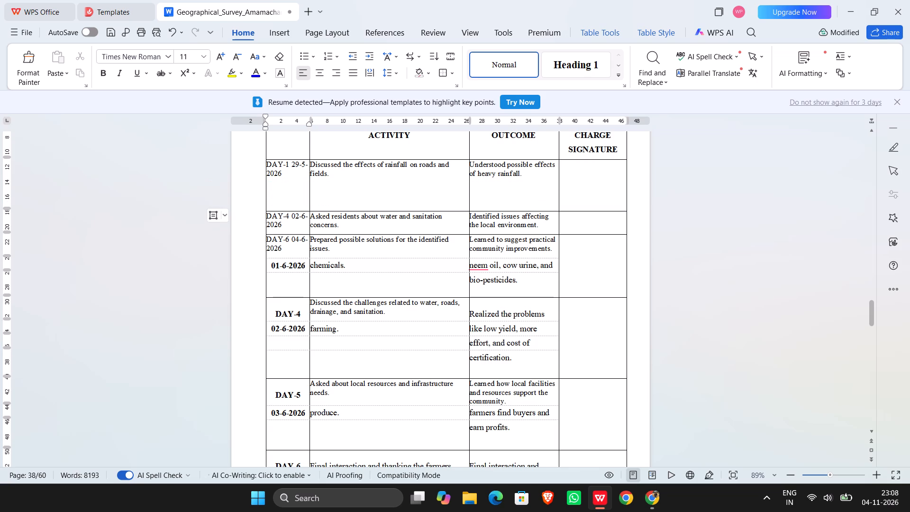
{"action": "left_click_drag", "start_coordinate": [393, 234], "coordinate": [402, 260]}
Set the DAY-1 description about rainfall effects and the DAY-4 description about water and sanitation concerns to size 14.
{"action": "scroll", "coordinate": [405, 347], "scroll_direction": "down", "scroll_amount": 1}
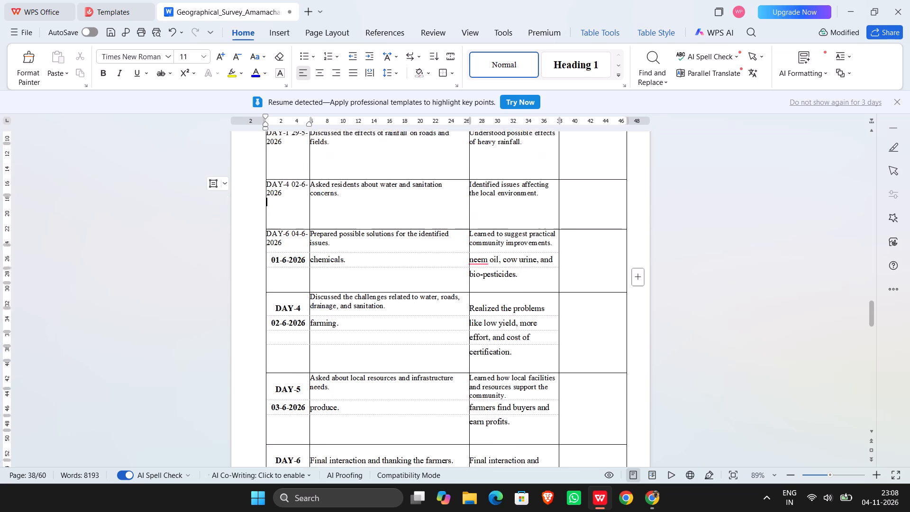
{"action": "scroll", "coordinate": [405, 347], "scroll_direction": "down", "scroll_amount": 2}
{"action": "scroll", "coordinate": [405, 347], "scroll_direction": "up", "scroll_amount": 2}
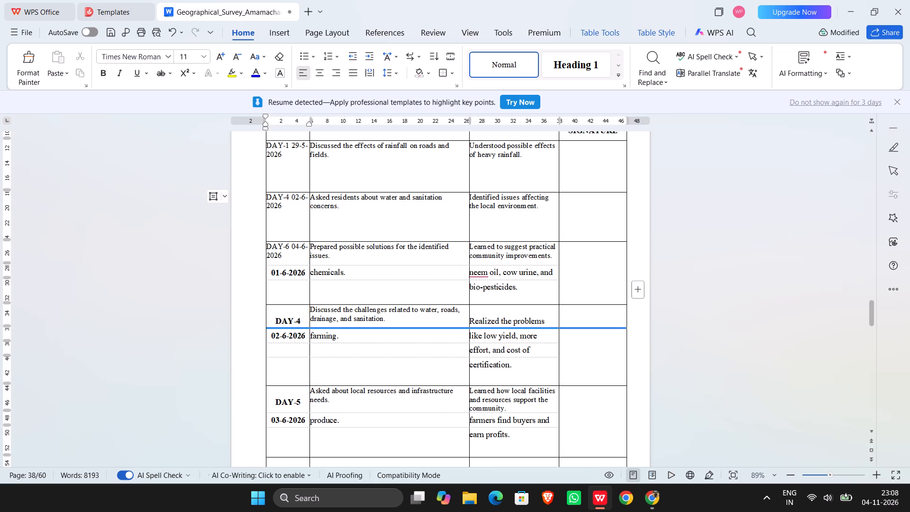
{"action": "left_click", "coordinate": [380, 165]}
{"action": "double_click", "coordinate": [380, 165]}
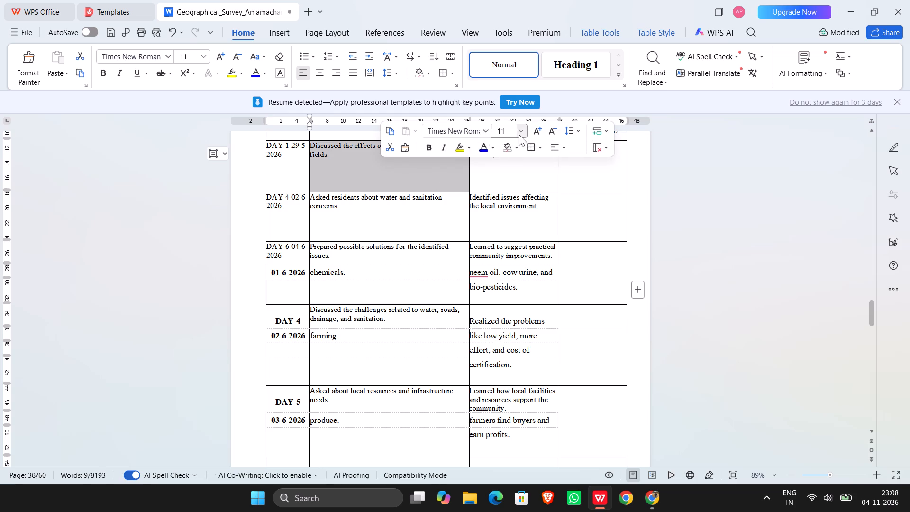
{"action": "double_click", "coordinate": [536, 135]}
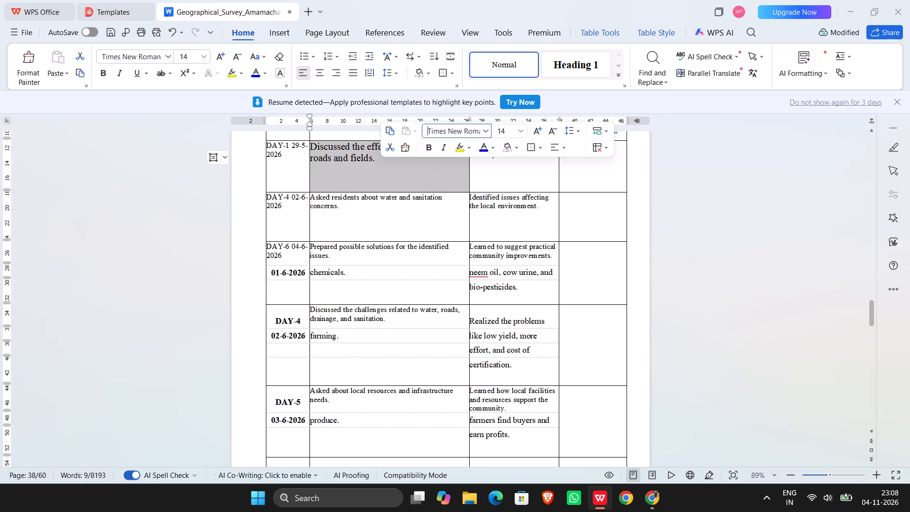
{"action": "double_click", "coordinate": [437, 216]}
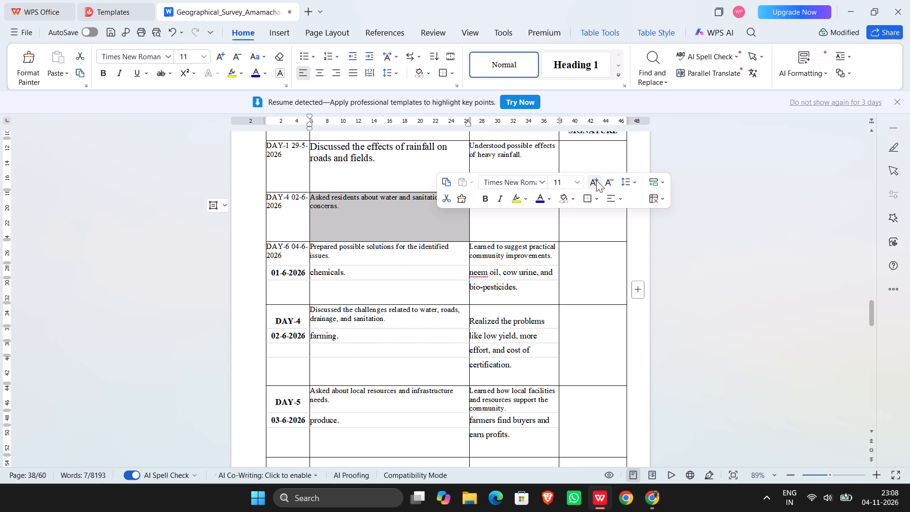
{"action": "double_click", "coordinate": [596, 180]}
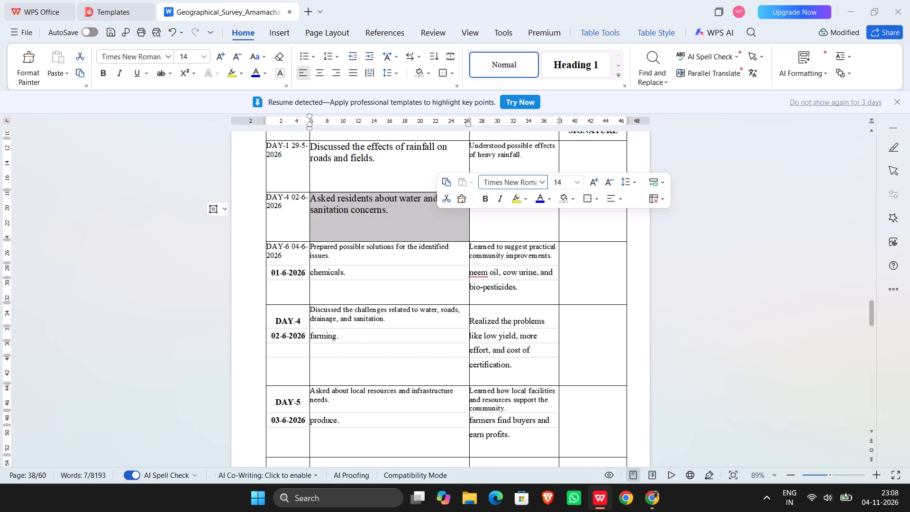
Enlarge the description text about possible solutions and about water, road and drainage challenges, including "chemicals." and "farming.", by two size increments.
{"action": "left_click_drag", "start_coordinate": [404, 276], "coordinate": [350, 252]}
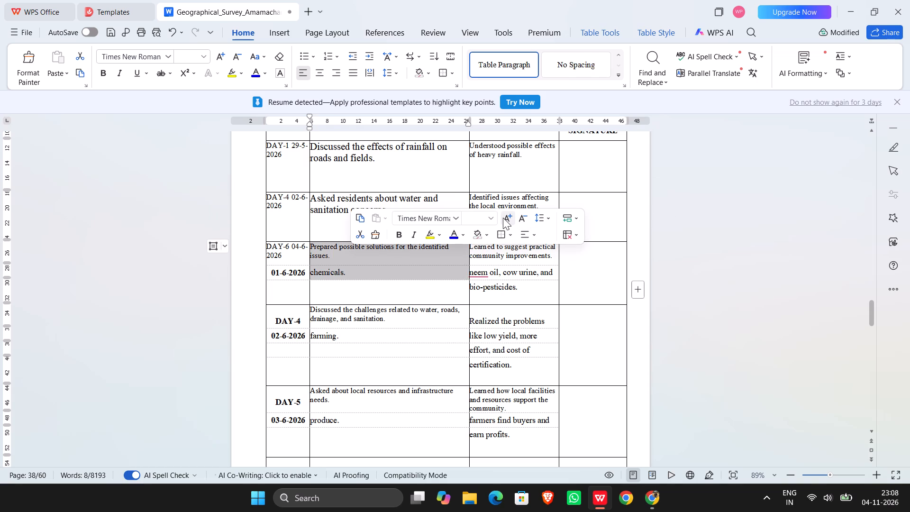
{"action": "double_click", "coordinate": [503, 218]}
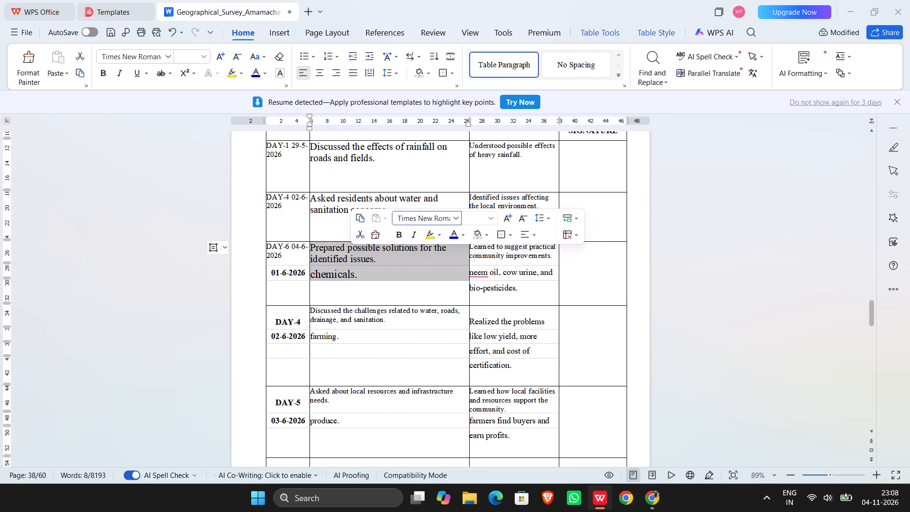
{"action": "left_click_drag", "start_coordinate": [379, 338], "coordinate": [359, 323]}
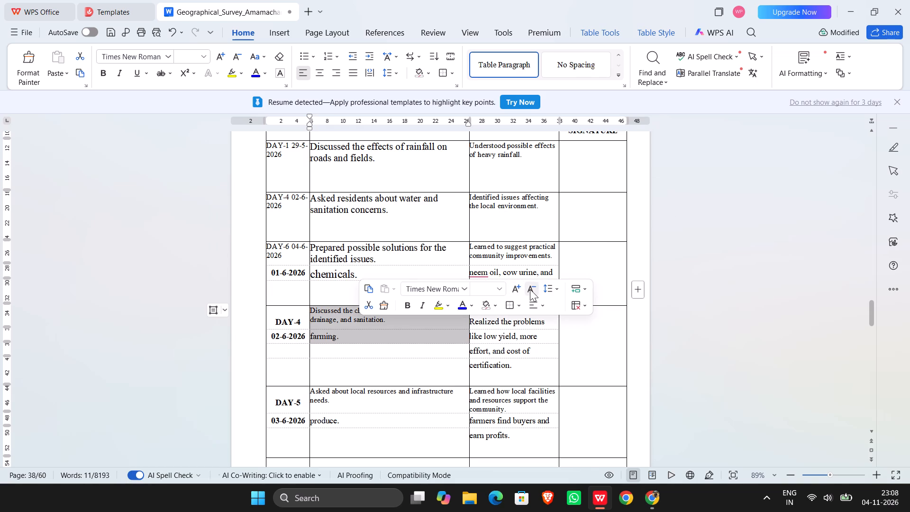
{"action": "double_click", "coordinate": [514, 287]}
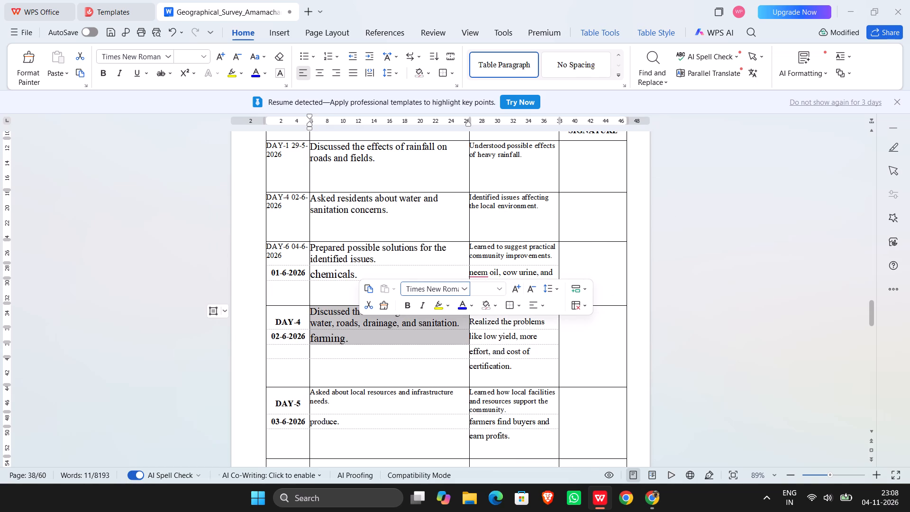
Delete the entire last row, containing "certification.", of the bold DAY-4 02-6-2026 entry.
{"action": "double_click", "coordinate": [439, 372]}
{"action": "key", "text": "BackSpace"}
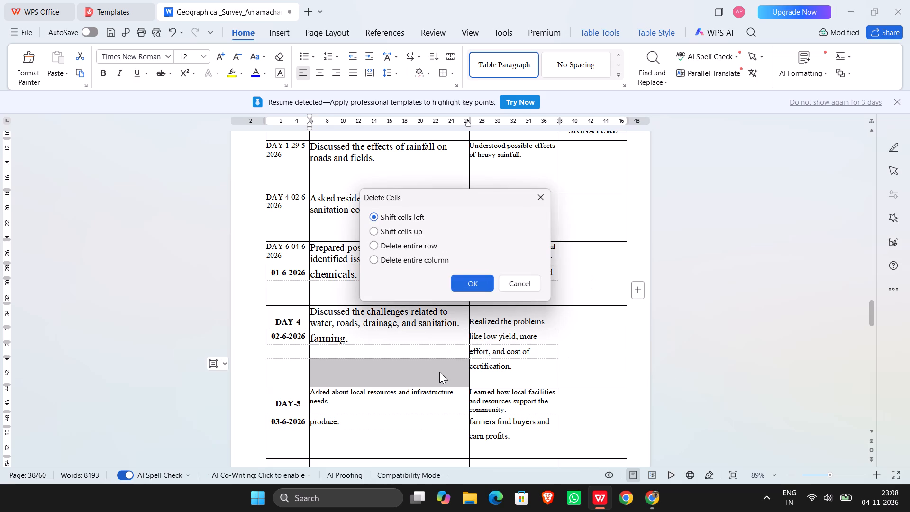
{"action": "left_click", "coordinate": [406, 247]}
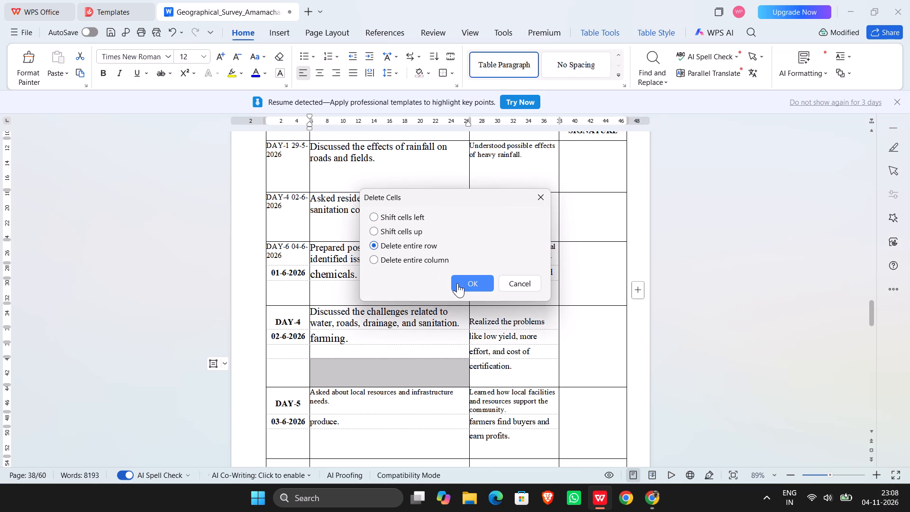
{"action": "left_click", "coordinate": [457, 283]}
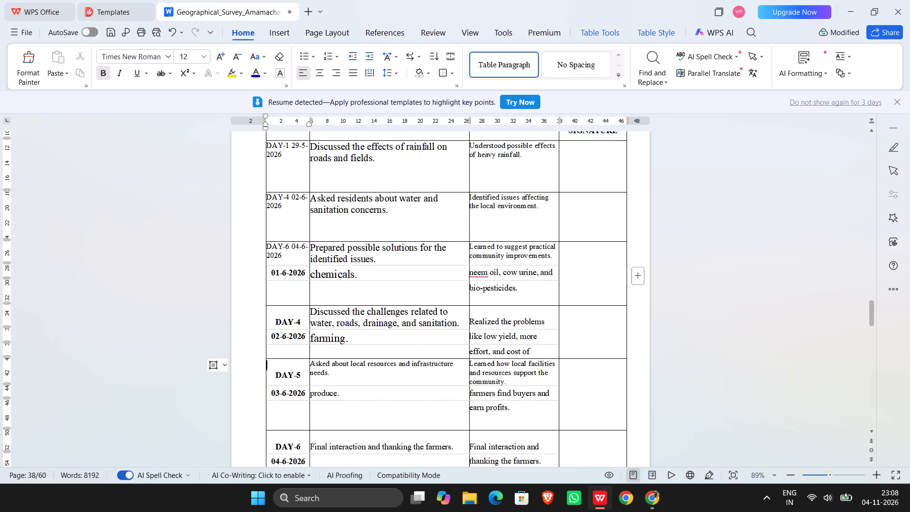
Delete the entire last row, containing "earn profits.", of the bold DAY-5 03-6-2026 entry.
{"action": "scroll", "coordinate": [416, 375], "scroll_direction": "down", "scroll_amount": 1}
{"action": "double_click", "coordinate": [378, 337]}
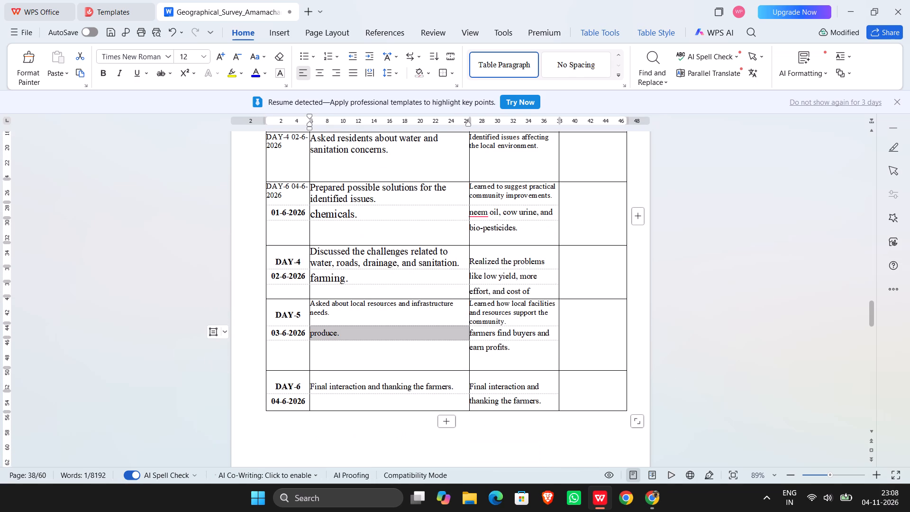
{"action": "triple_click", "coordinate": [384, 362]}
{"action": "key", "text": "BackSpace"}
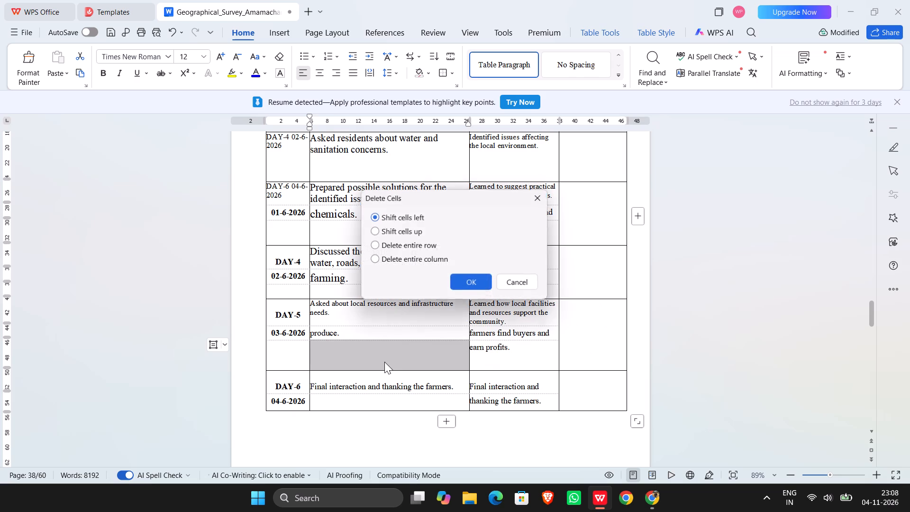
{"action": "left_click", "coordinate": [396, 242]}
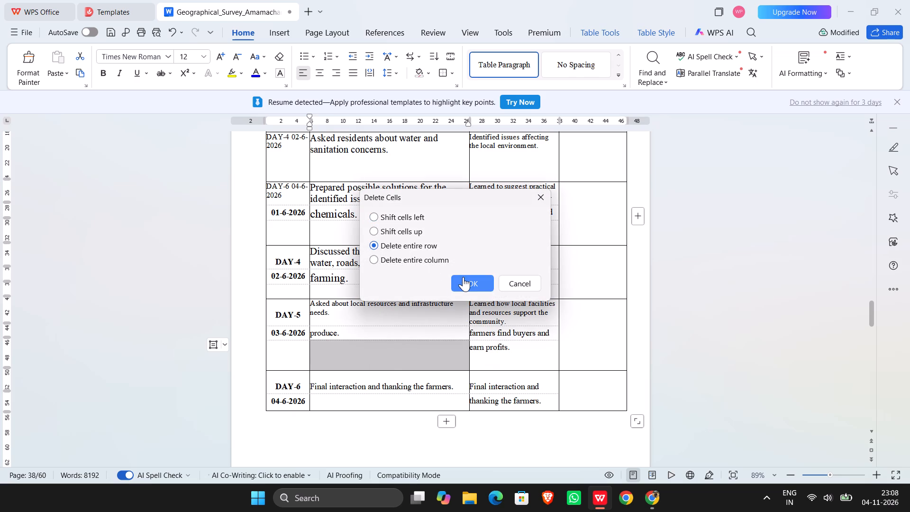
{"action": "left_click", "coordinate": [465, 277]}
Enlarge the bold DAY-5 03-6-2026 description about local resources, including "produce.", by two size increments.
{"action": "left_click_drag", "start_coordinate": [382, 334], "coordinate": [345, 310]}
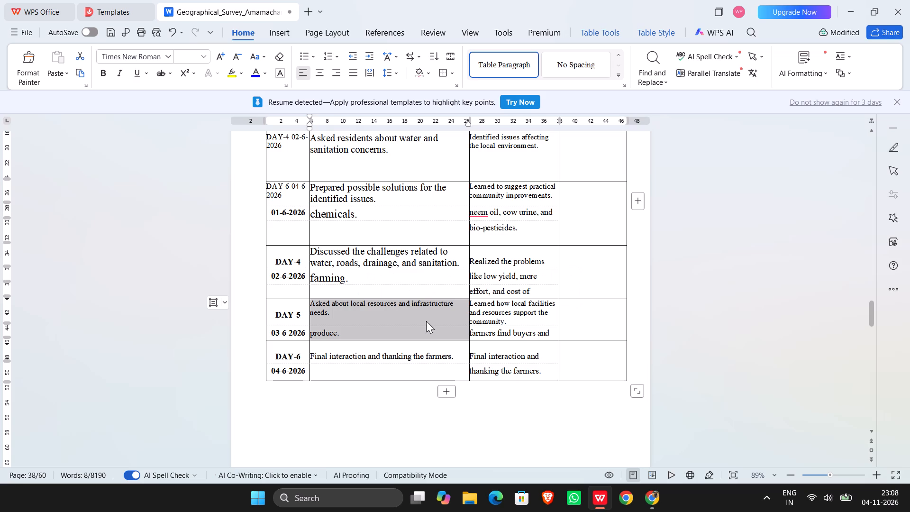
{"action": "left_click", "coordinate": [439, 318]}
{"action": "left_click_drag", "start_coordinate": [405, 333], "coordinate": [366, 316]}
{"action": "left_click_drag", "start_coordinate": [366, 316], "coordinate": [367, 316]}
{"action": "double_click", "coordinate": [521, 282]}
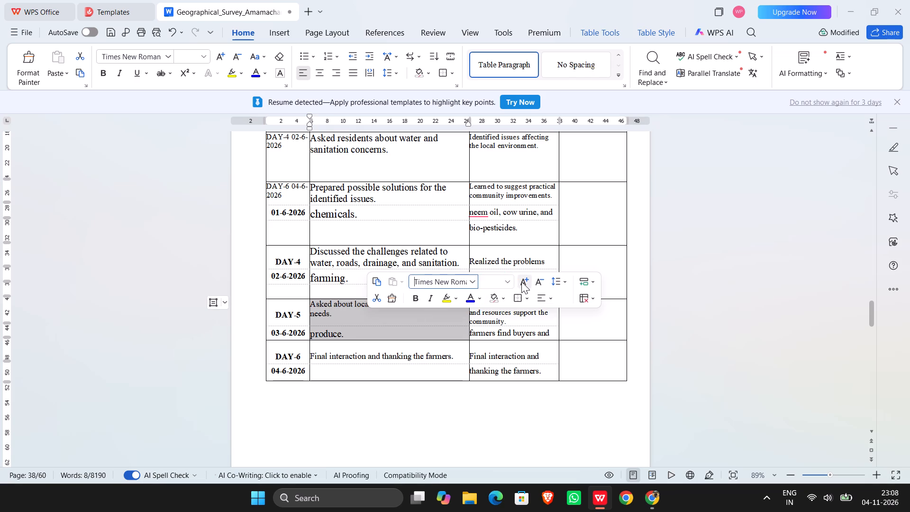
Enlarge the bold DAY-6 04-6-2026 description by one size increment and its learning outcome text to size 16.
{"action": "double_click", "coordinate": [461, 358]}
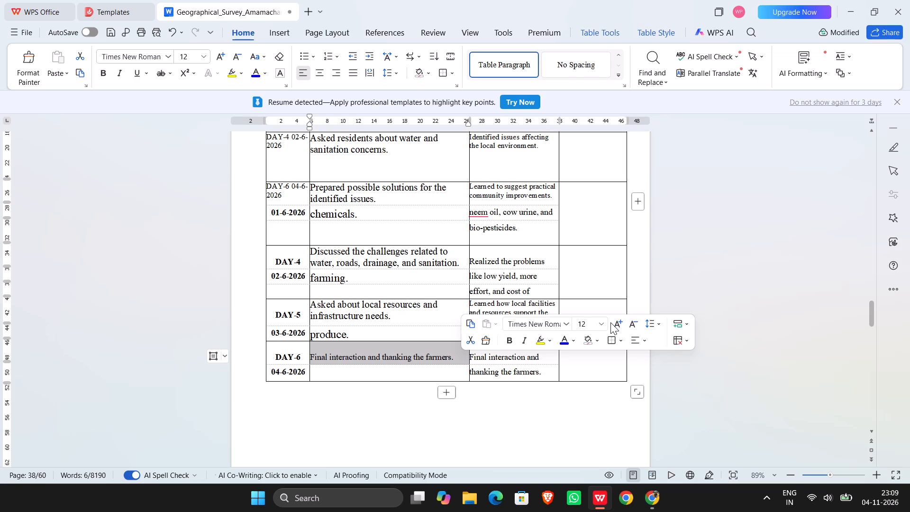
{"action": "left_click", "coordinate": [610, 322]}
{"action": "left_click", "coordinate": [620, 326]}
{"action": "left_click_drag", "start_coordinate": [548, 386], "coordinate": [503, 361]}
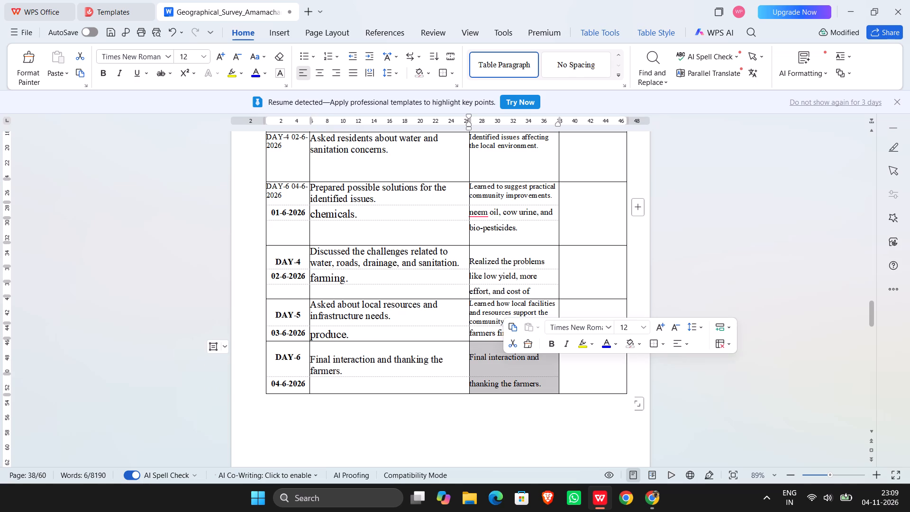
{"action": "double_click", "coordinate": [659, 328]}
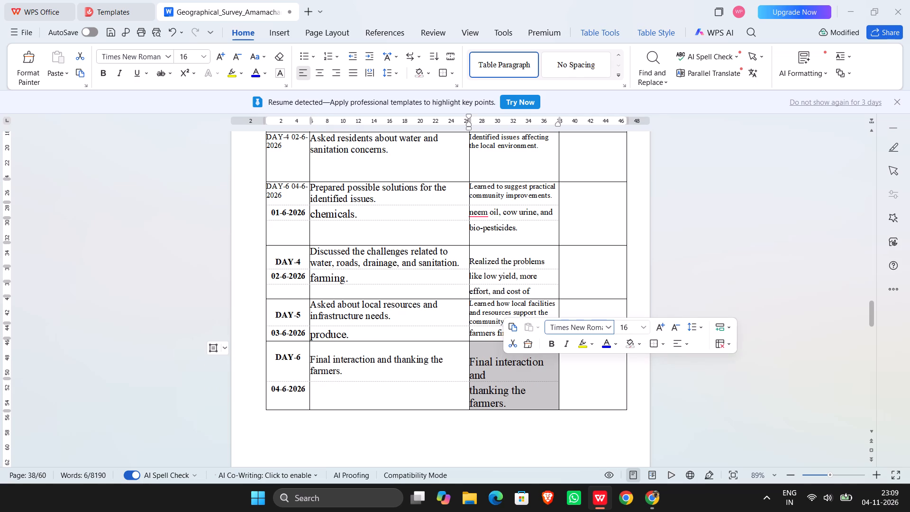
Delete the entire last row, containing "effort, and cost of", of the bold DAY-4 02-6-2026 entry.
{"action": "left_click", "coordinate": [547, 292]}
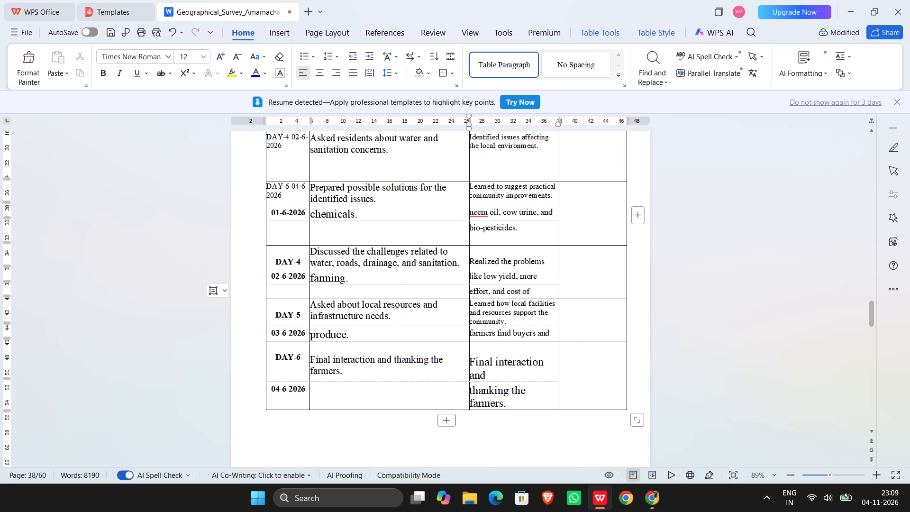
{"action": "double_click", "coordinate": [547, 292]}
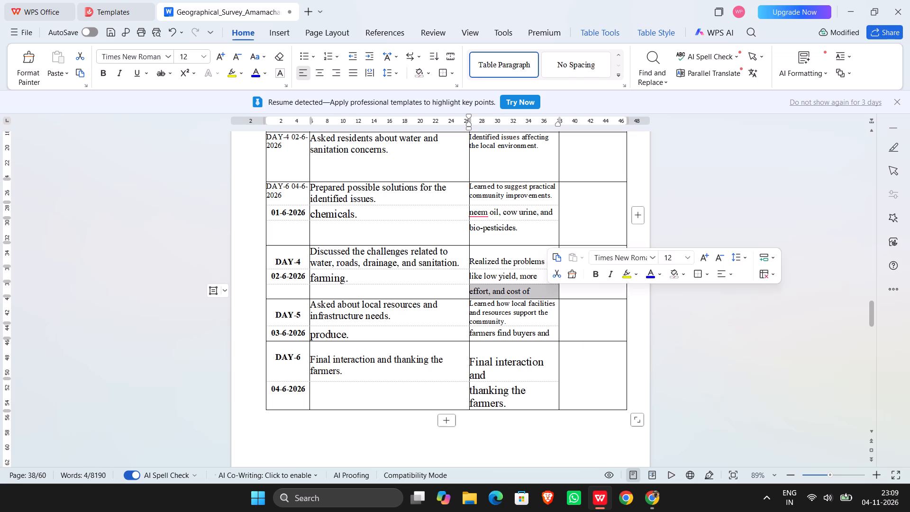
{"action": "key", "text": "BackSpace"}
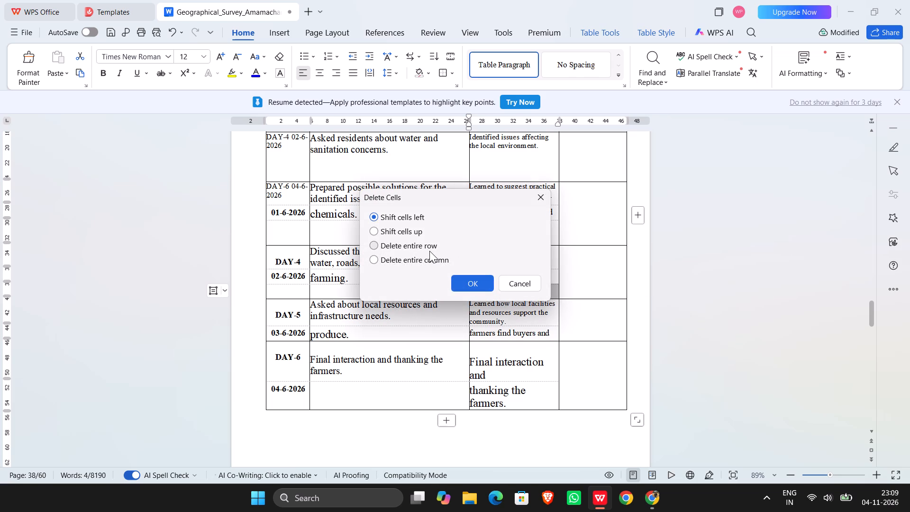
{"action": "left_click", "coordinate": [429, 251]}
{"action": "left_click", "coordinate": [483, 282]}
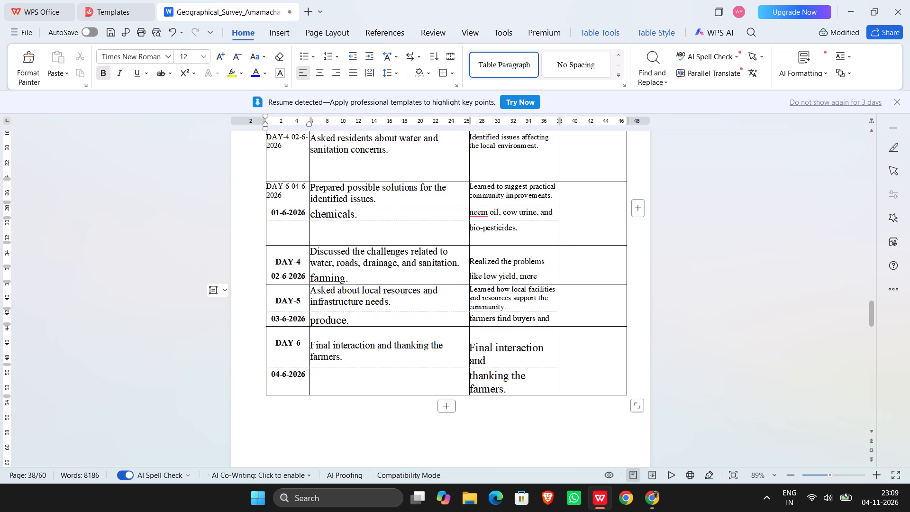
Enlarge the bold DAY-4 02-6-2026 learning outcome, "Realized the problems like low yield, more", by one size increment.
{"action": "double_click", "coordinate": [546, 277]}
{"action": "double_click", "coordinate": [546, 277]}
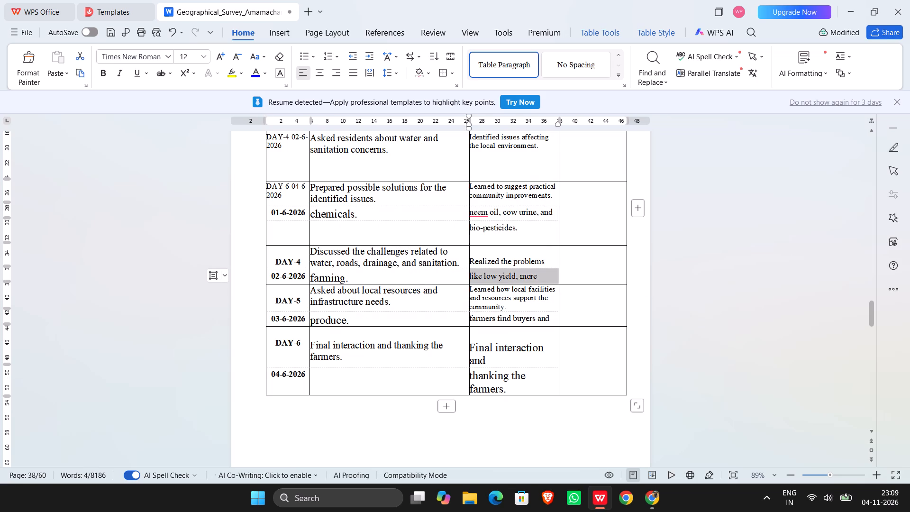
{"action": "left_click_drag", "start_coordinate": [546, 277], "coordinate": [514, 259]}
{"action": "left_click", "coordinate": [514, 259]}
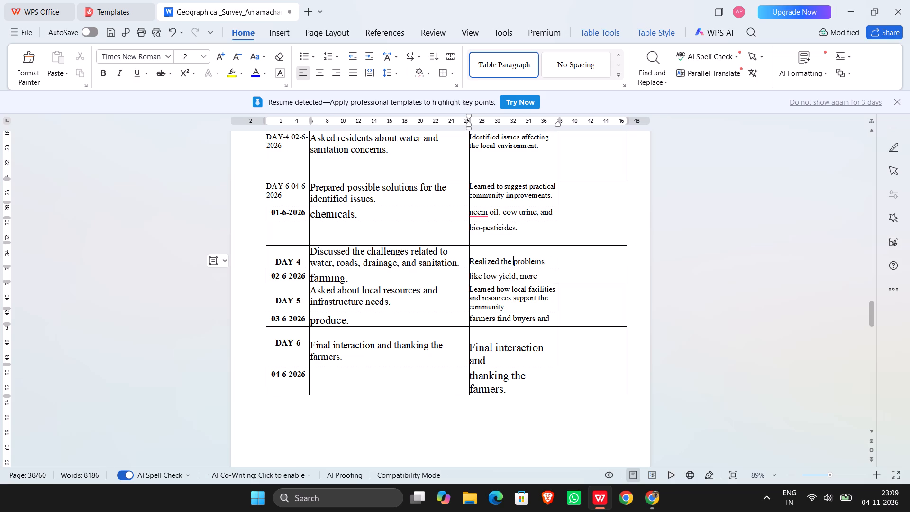
{"action": "left_click_drag", "start_coordinate": [535, 278], "coordinate": [484, 257]}
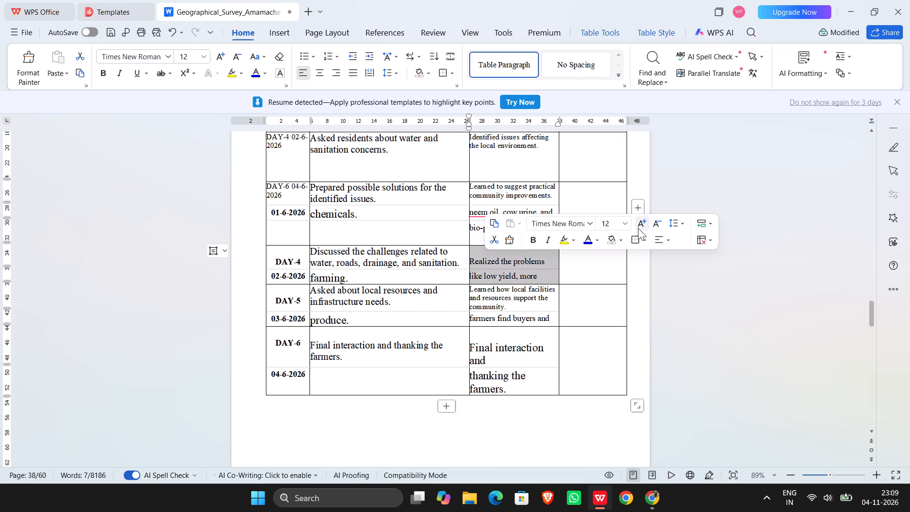
{"action": "left_click", "coordinate": [641, 226]}
Enlarge the outcome about suggesting practical community improvements to size 14, and the neem oil and bio-pesticides lines below it by one increment.
{"action": "left_click_drag", "start_coordinate": [551, 200], "coordinate": [479, 184]}
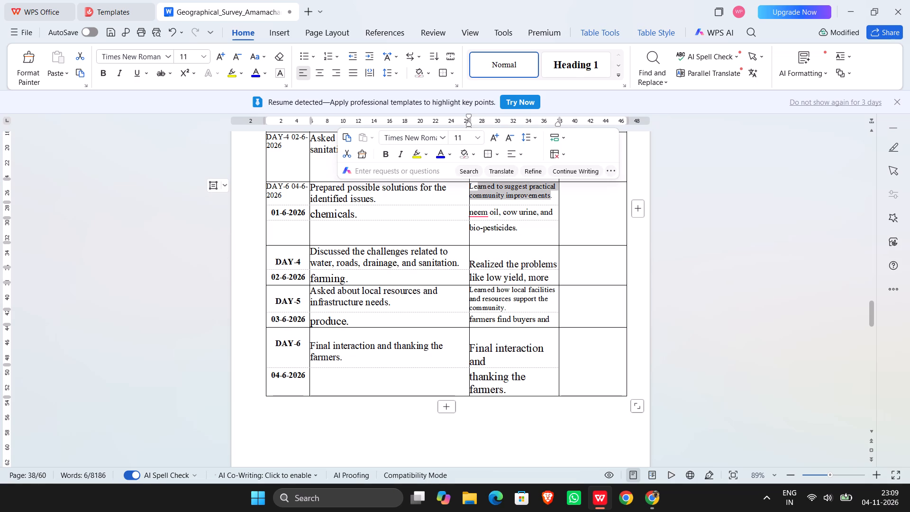
{"action": "left_click", "coordinate": [443, 201]}
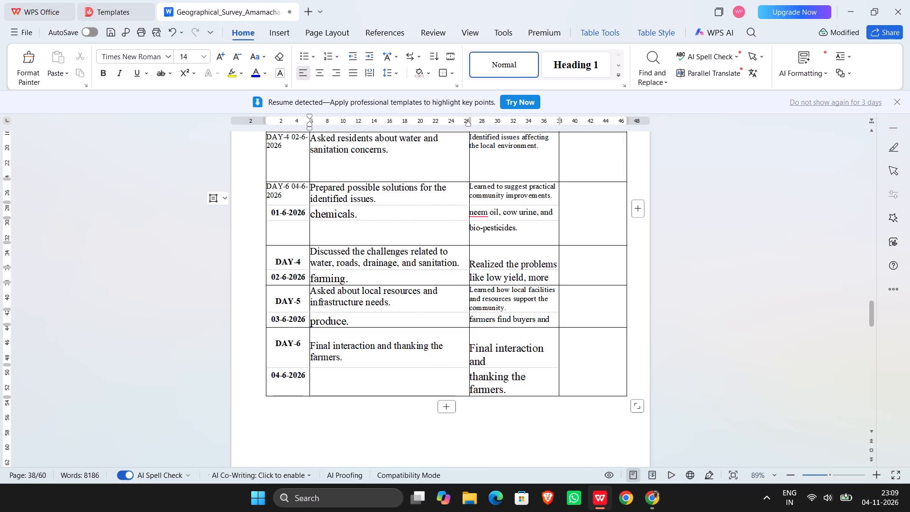
{"action": "double_click", "coordinate": [555, 195]}
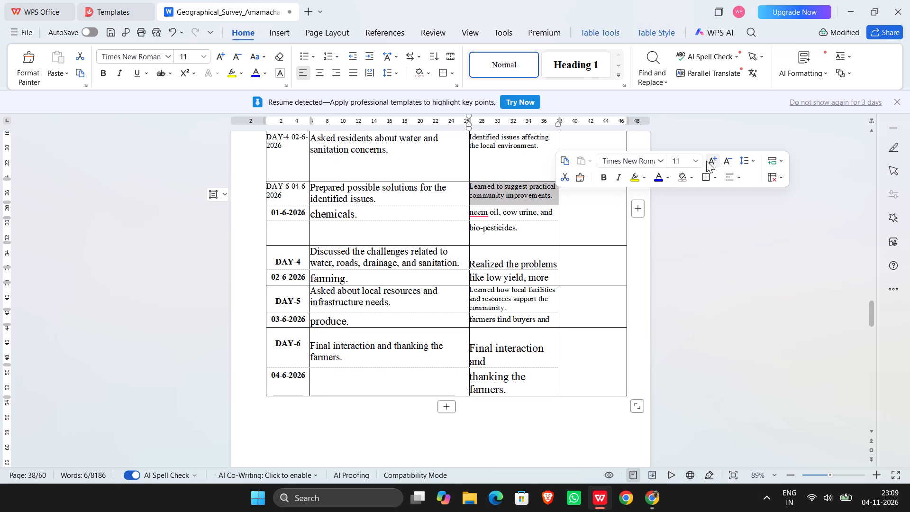
{"action": "double_click", "coordinate": [707, 161]}
{"action": "left_click", "coordinate": [549, 248]}
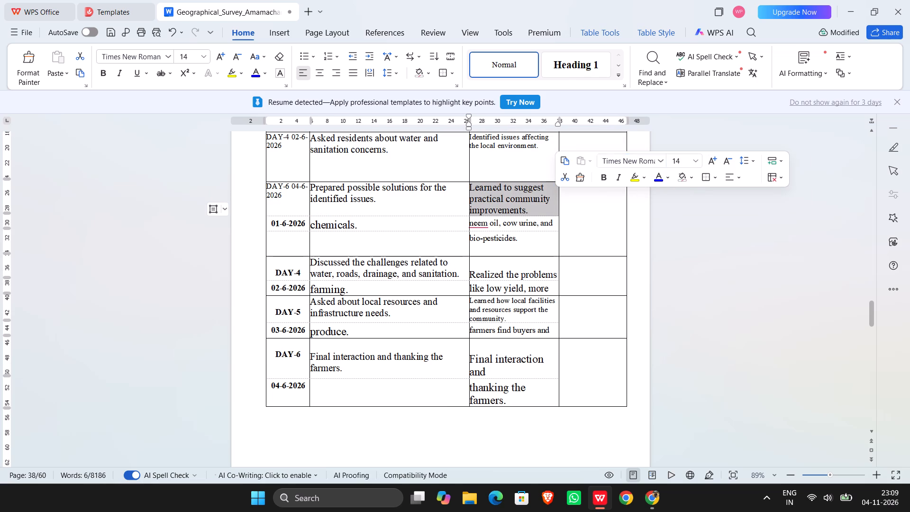
{"action": "left_click_drag", "start_coordinate": [549, 248], "coordinate": [475, 221]}
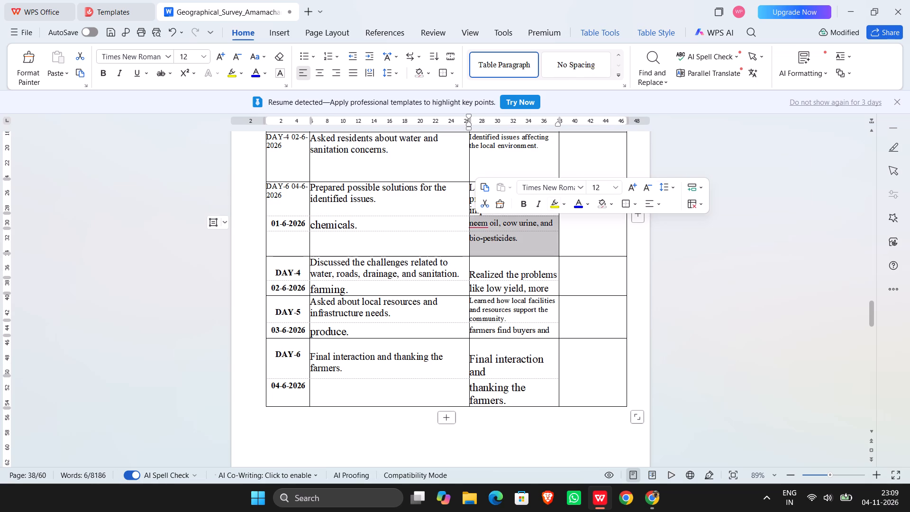
{"action": "left_click", "coordinate": [631, 192]}
{"action": "left_click", "coordinate": [674, 258]}
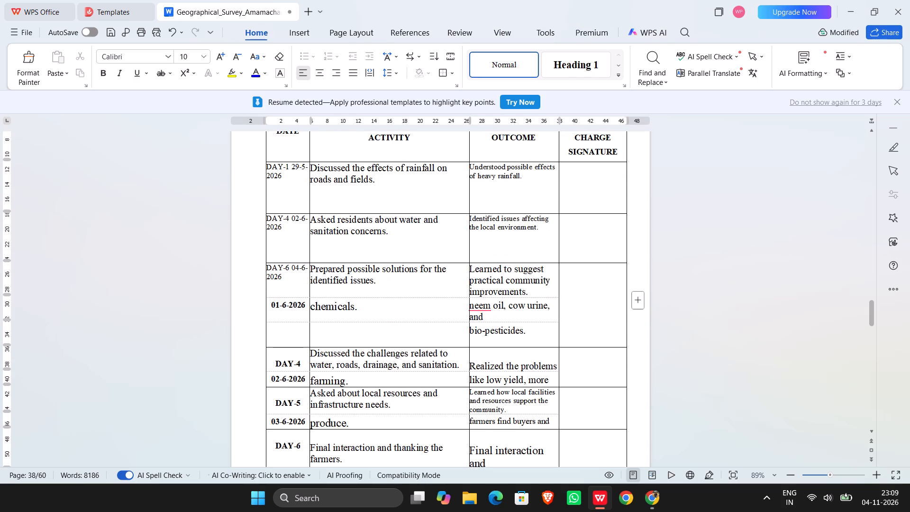
Set the learning outcomes about local environment issues and heavy rainfall effects to size 14.
{"action": "left_click", "coordinate": [546, 224]}
{"action": "double_click", "coordinate": [546, 224]}
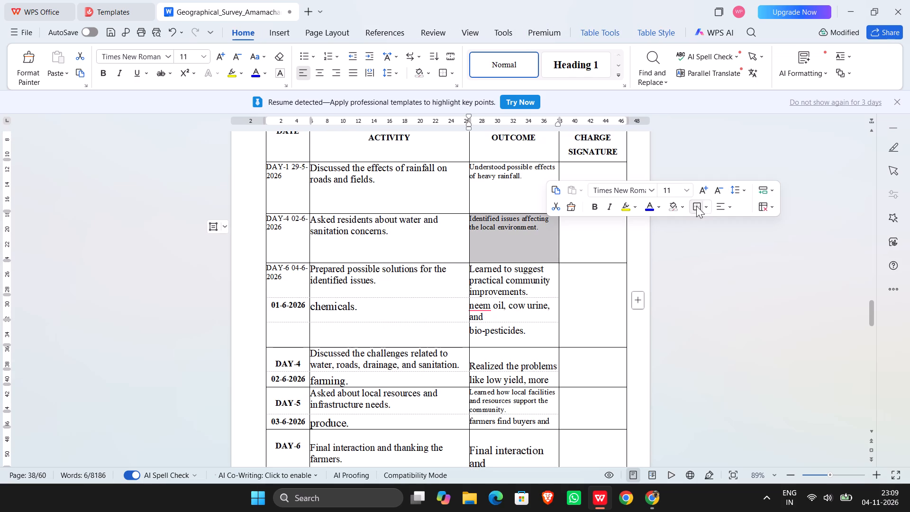
{"action": "double_click", "coordinate": [699, 192]}
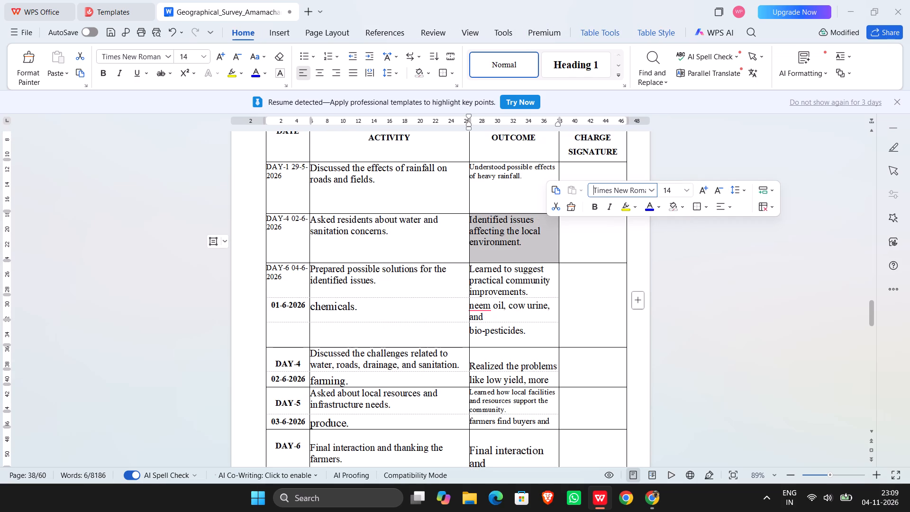
{"action": "triple_click", "coordinate": [525, 184]}
{"action": "double_click", "coordinate": [680, 154]}
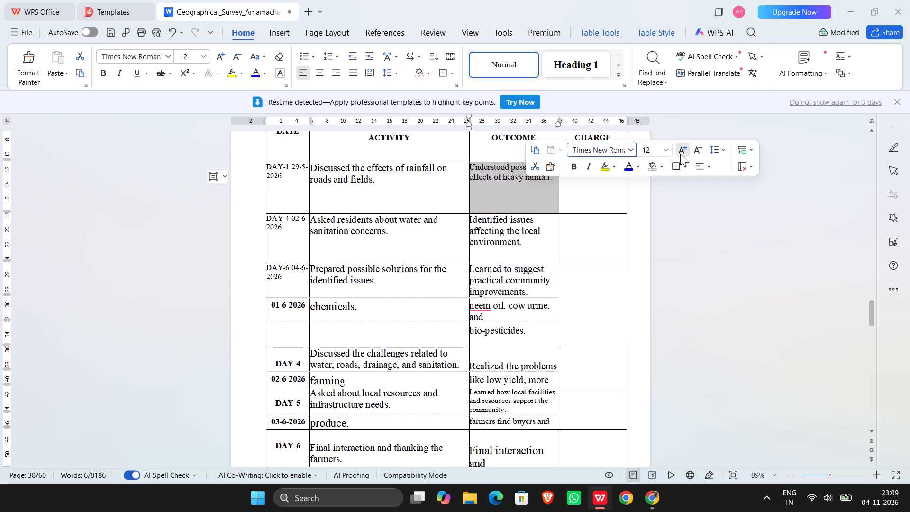
Enlarge the bold DAY-5 03-6-2026 learning outcome about local facilities and resources, including "farmers find buyers and", by two size increments.
{"action": "scroll", "coordinate": [597, 283], "scroll_direction": "down", "scroll_amount": 5}
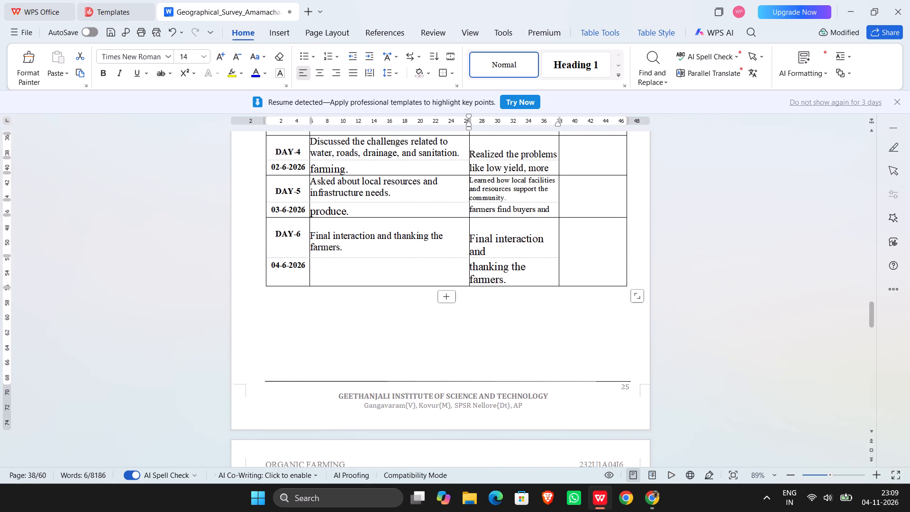
{"action": "left_click", "coordinate": [554, 212]}
{"action": "left_click_drag", "start_coordinate": [554, 212], "coordinate": [519, 189]}
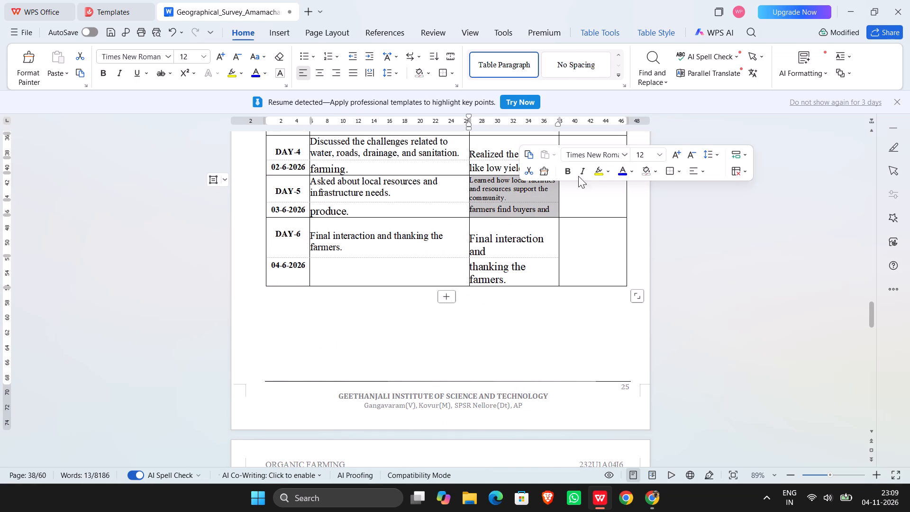
{"action": "double_click", "coordinate": [673, 154]}
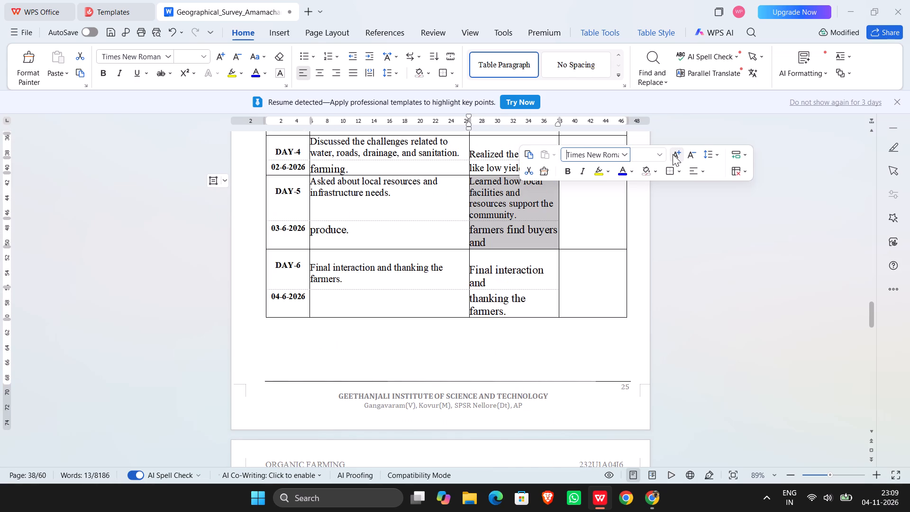
Deselect the DAY-5 learning outcome text in the activity table.
{"action": "left_click", "coordinate": [670, 266]}
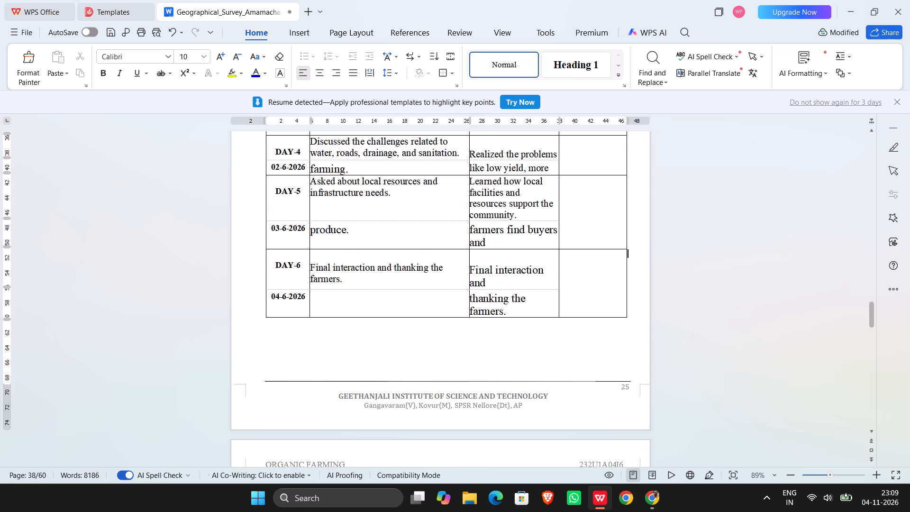
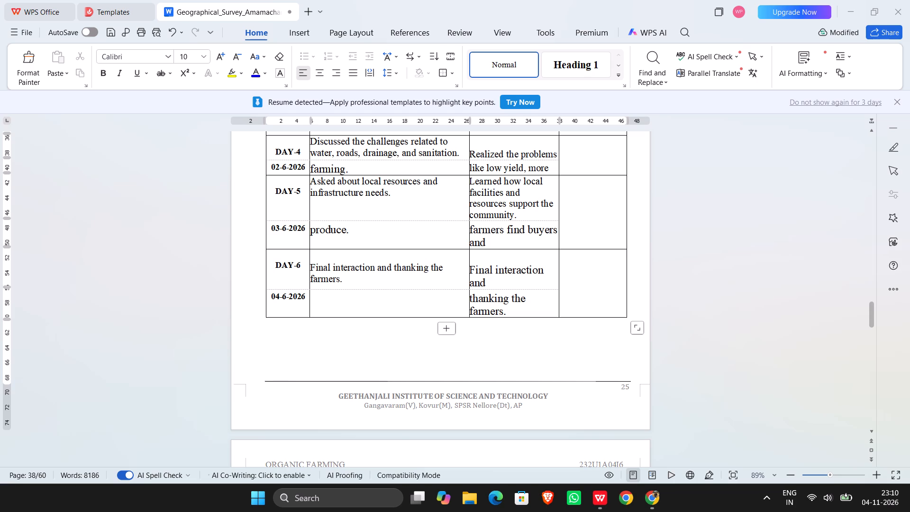
Review the pages following the week's activity table, covering the survey questions, the WEEK-6 weekly report and the next daily activity table.
{"action": "scroll", "coordinate": [552, 307], "scroll_direction": "down", "scroll_amount": 12}
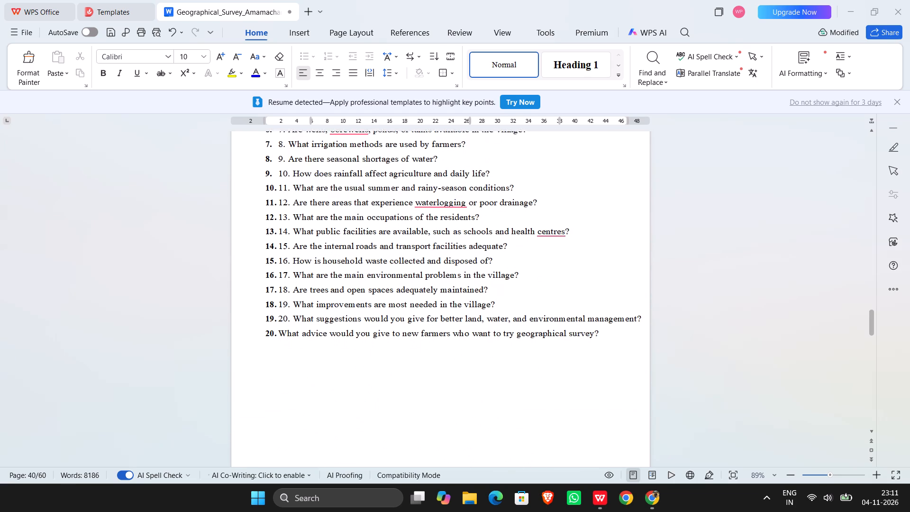
{"action": "scroll", "coordinate": [552, 307], "scroll_direction": "up", "scroll_amount": 2}
{"action": "scroll", "coordinate": [552, 307], "scroll_direction": "down", "scroll_amount": 1}
{"action": "scroll", "coordinate": [552, 307], "scroll_direction": "up", "scroll_amount": 3}
{"action": "scroll", "coordinate": [552, 307], "scroll_direction": "down", "scroll_amount": 2}
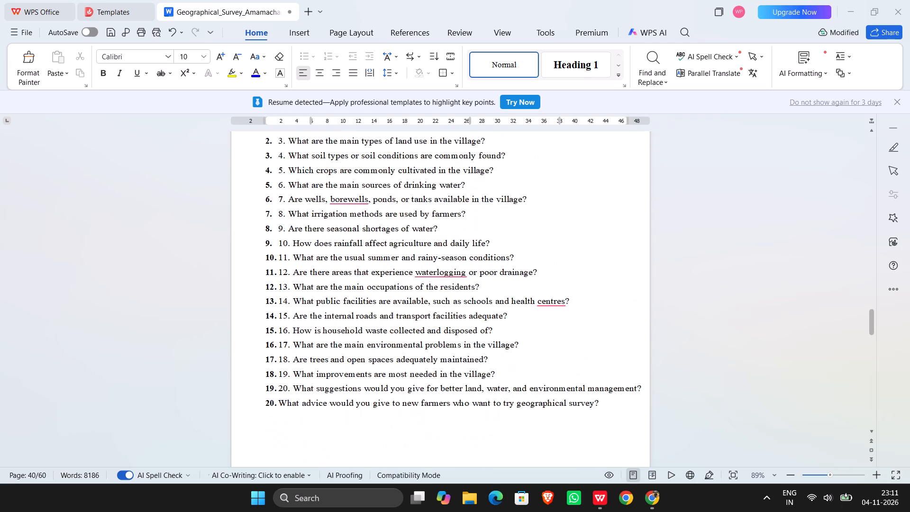
{"action": "scroll", "coordinate": [552, 307], "scroll_direction": "down", "scroll_amount": 7}
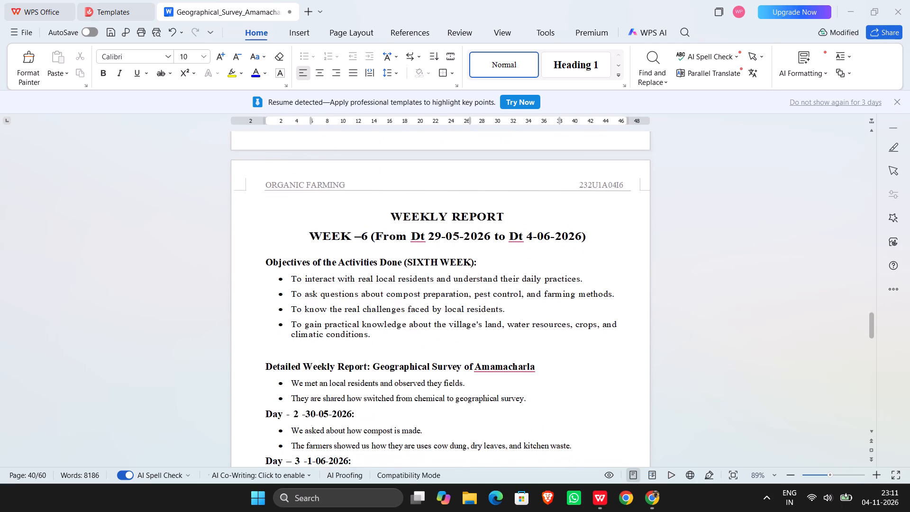
{"action": "scroll", "coordinate": [552, 307], "scroll_direction": "down", "scroll_amount": 9}
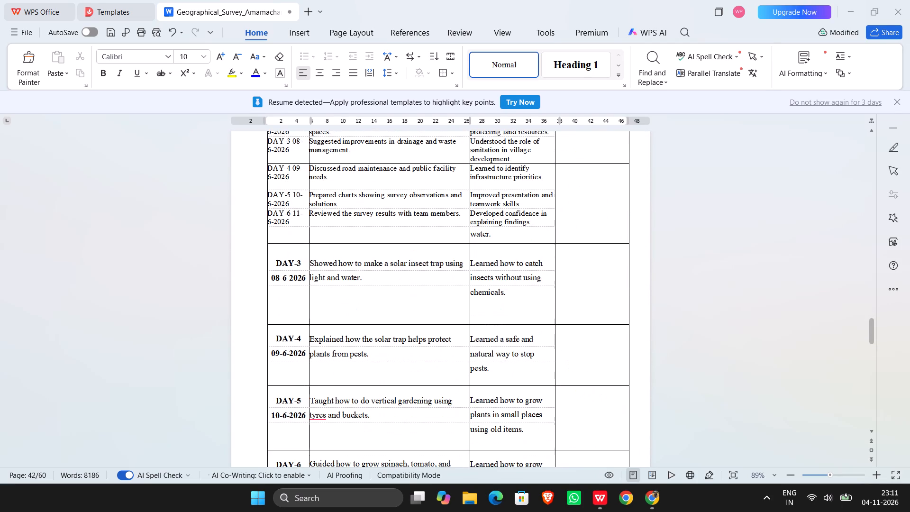
{"action": "scroll", "coordinate": [552, 307], "scroll_direction": "down", "scroll_amount": 1}
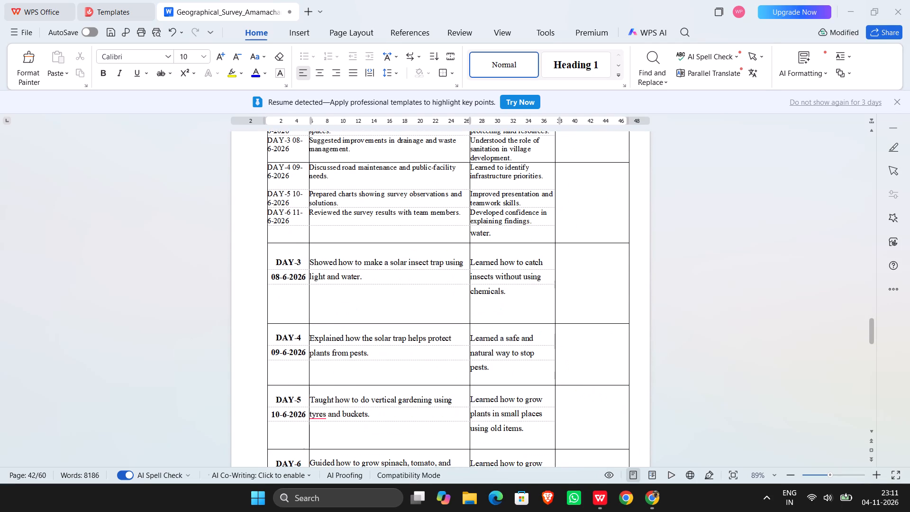
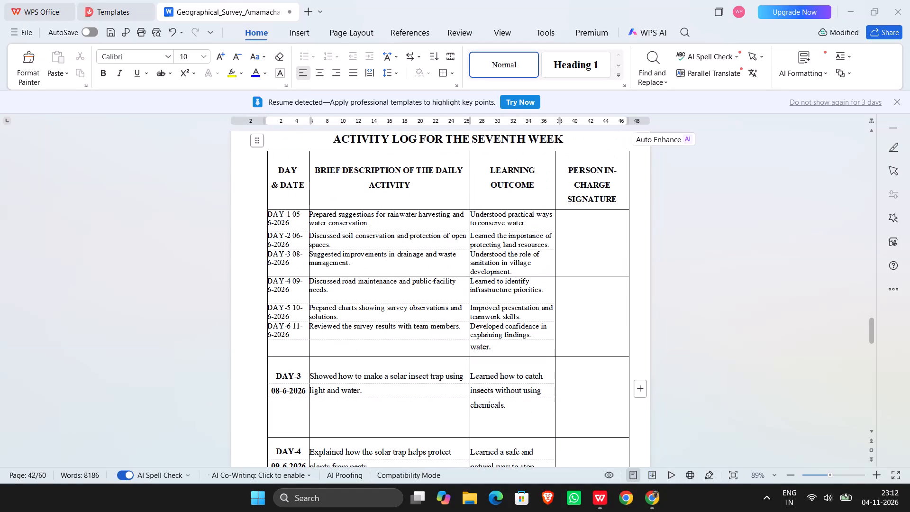
Delete the week-seven DAY-3 row about drainage and waste management and the DAY-2 row about soil conservation.
{"action": "triple_click", "coordinate": [388, 273]}
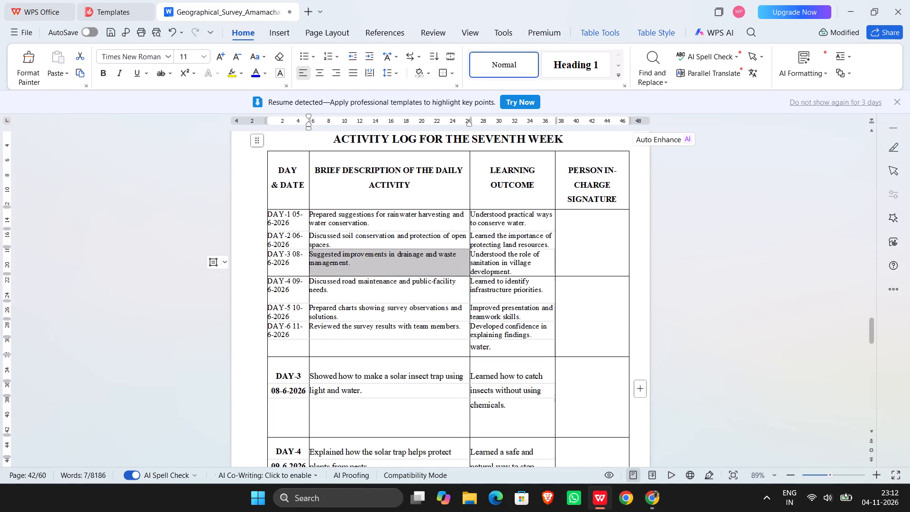
{"action": "key", "text": "BackSpace"}
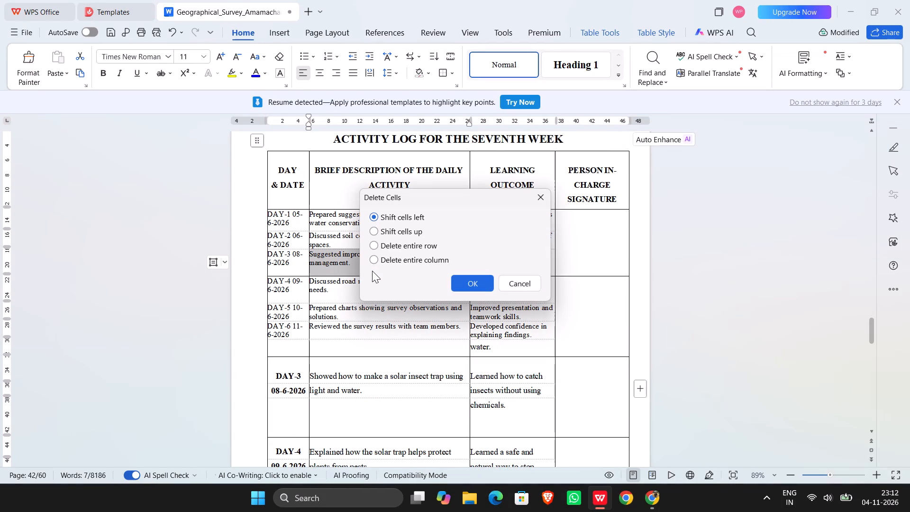
{"action": "left_click", "coordinate": [413, 240]}
{"action": "left_click", "coordinate": [462, 283]}
{"action": "double_click", "coordinate": [397, 243]}
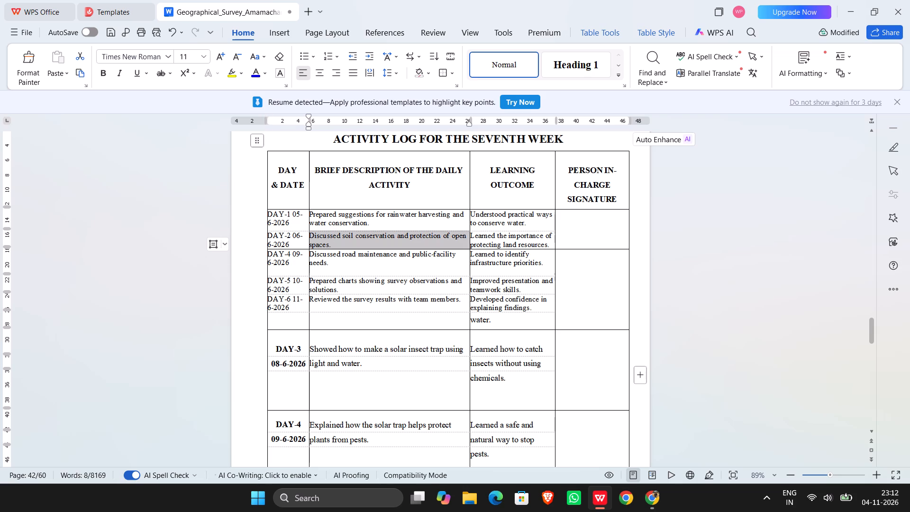
{"action": "key", "text": "BackSpace"}
{"action": "left_click", "coordinate": [400, 242]}
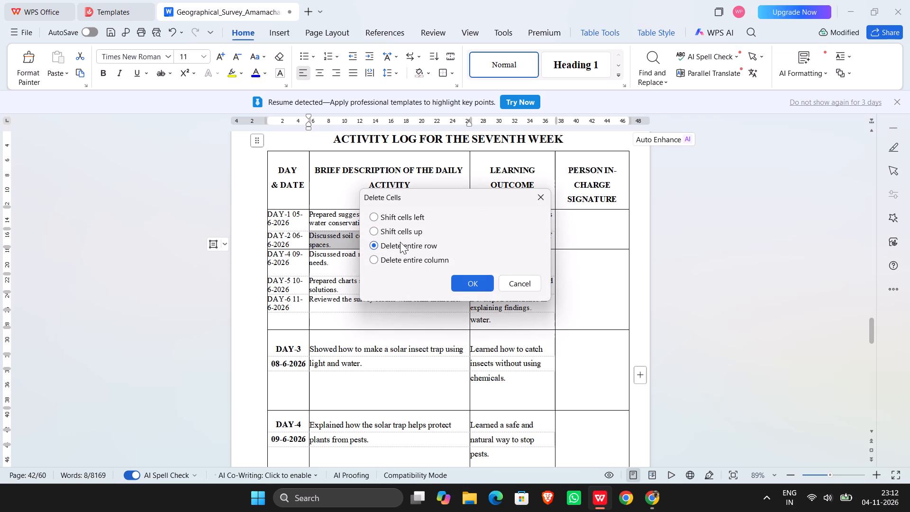
{"action": "left_click", "coordinate": [464, 284]}
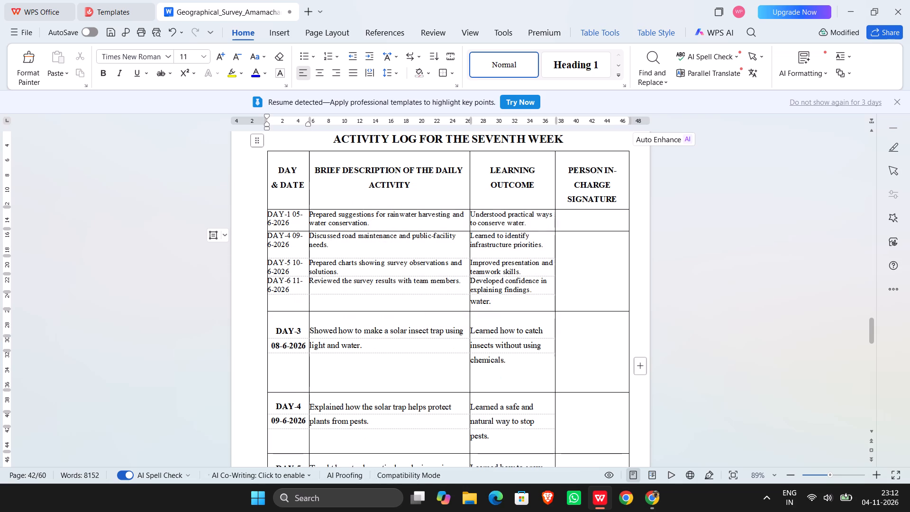
Delete the DAY-6 row about reviewing survey results and the DAY-5 row about preparing charts of survey observations.
{"action": "double_click", "coordinate": [464, 281]}
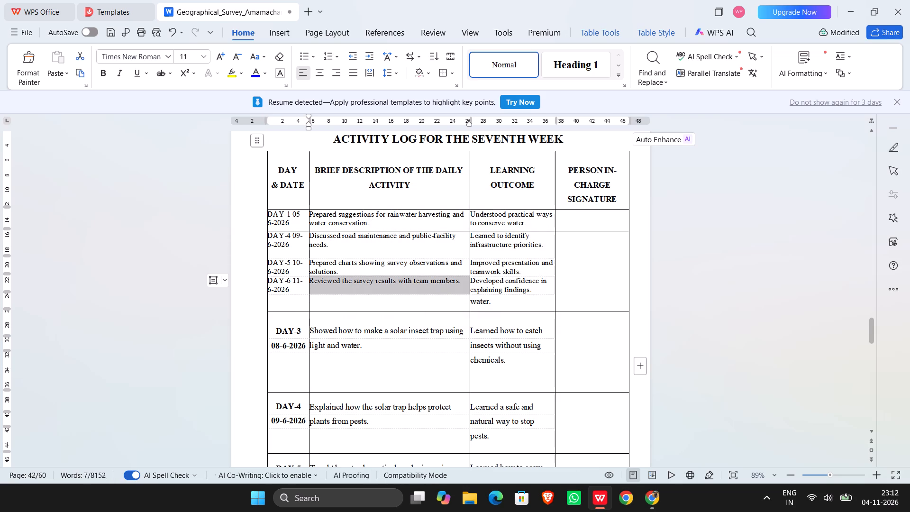
{"action": "key", "text": "BackSpace"}
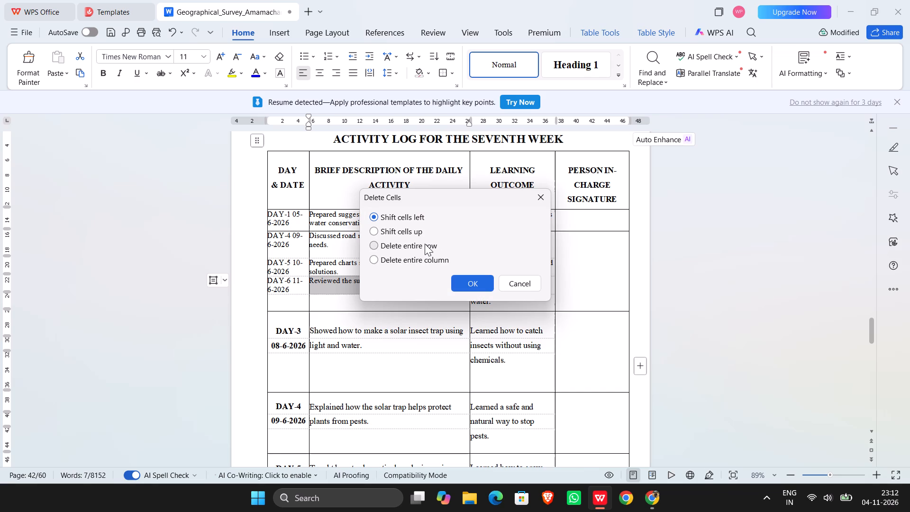
{"action": "left_click", "coordinate": [425, 244]}
{"action": "left_click", "coordinate": [466, 283]}
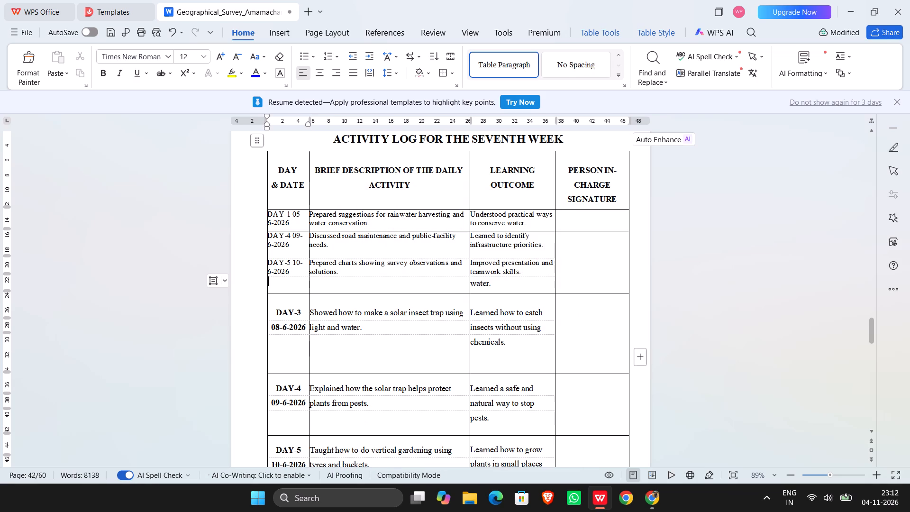
{"action": "double_click", "coordinate": [411, 273]}
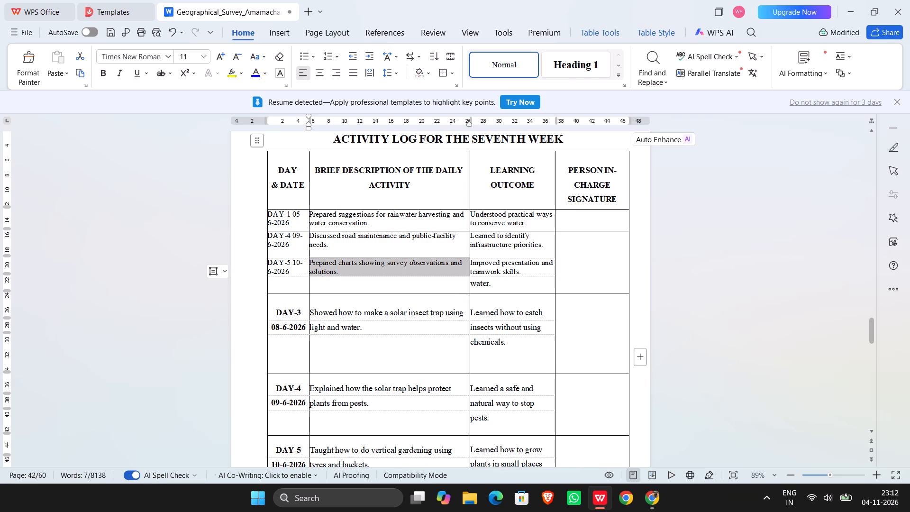
{"action": "key", "text": "BackSpace"}
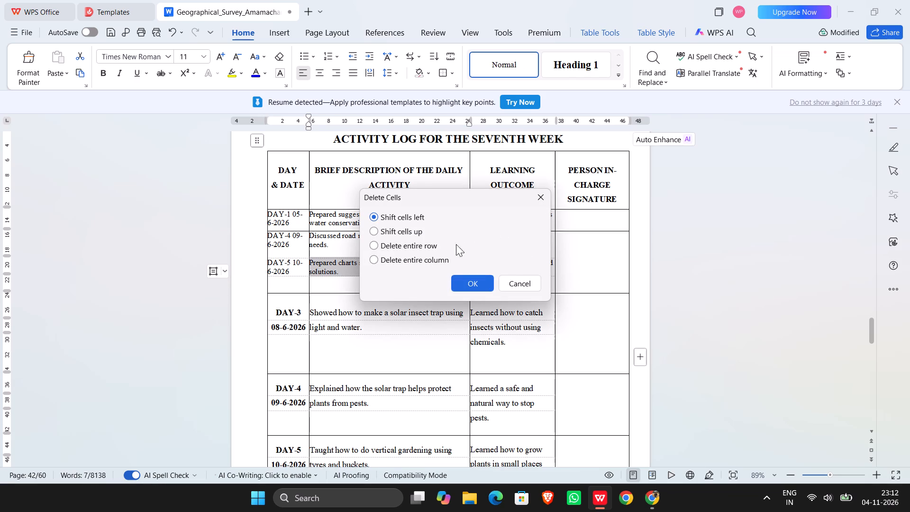
{"action": "left_click", "coordinate": [438, 247]}
{"action": "left_click", "coordinate": [409, 249]}
{"action": "left_click", "coordinate": [457, 282]}
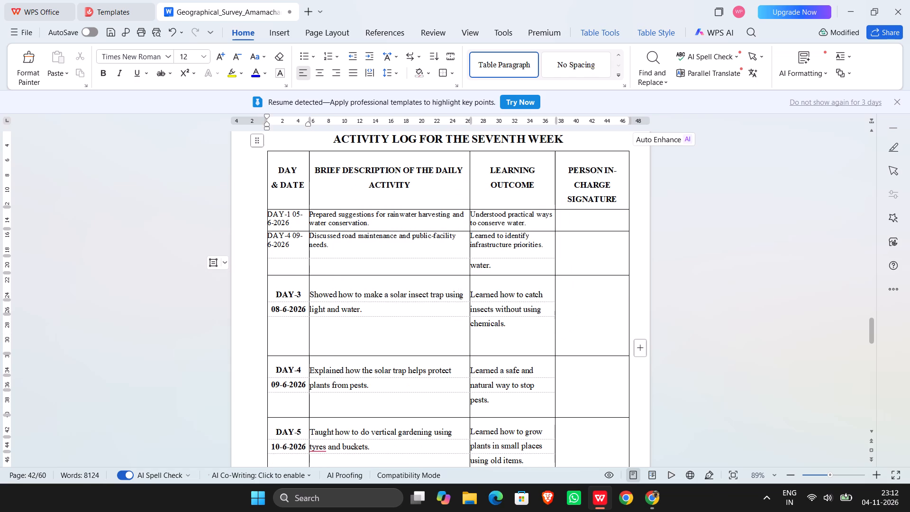
Increase the height of the DAY-1 05-6-2026 row slightly by lowering its bottom border.
{"action": "left_click_drag", "start_coordinate": [437, 232], "coordinate": [435, 247]}
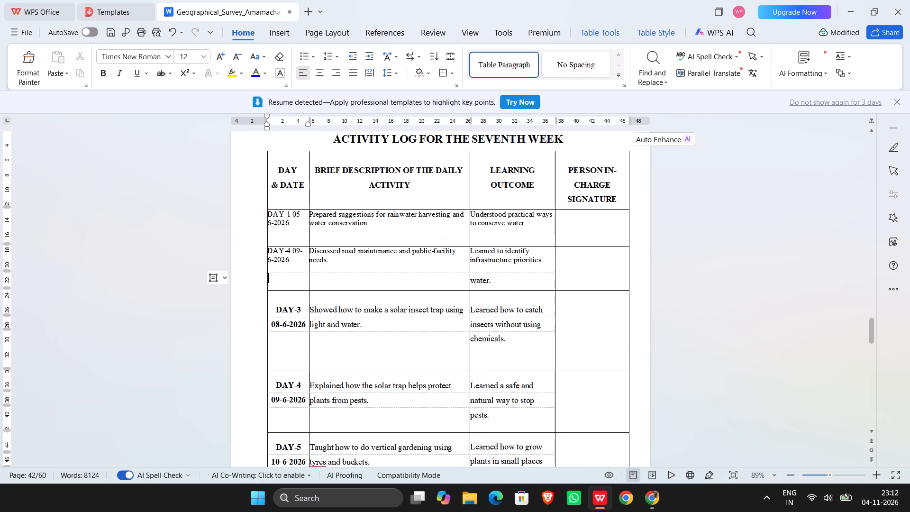
Set the road maintenance and rainwater harvesting activity descriptions to size 14.
{"action": "double_click", "coordinate": [409, 267]}
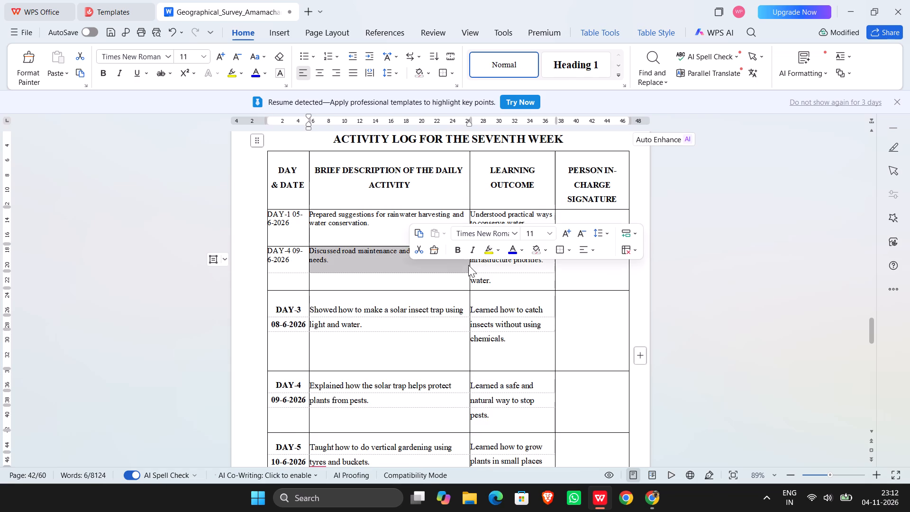
{"action": "double_click", "coordinate": [568, 234]}
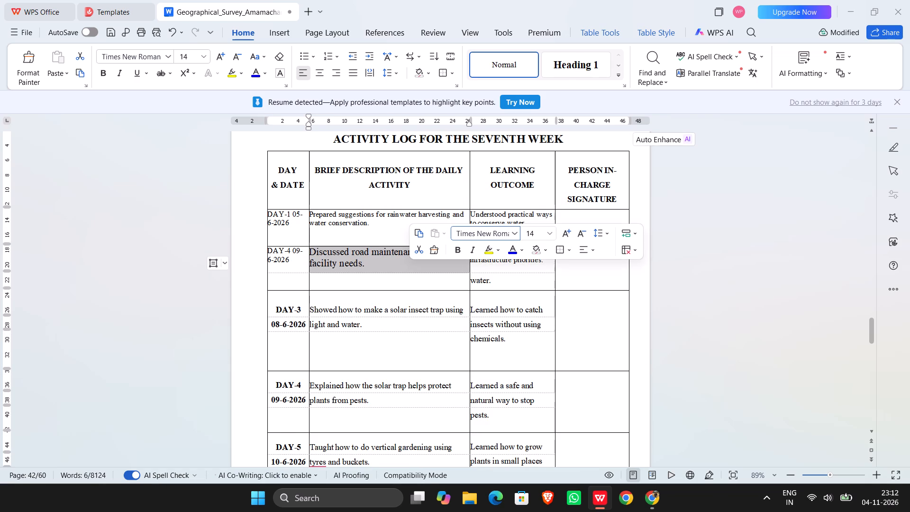
{"action": "double_click", "coordinate": [371, 224]}
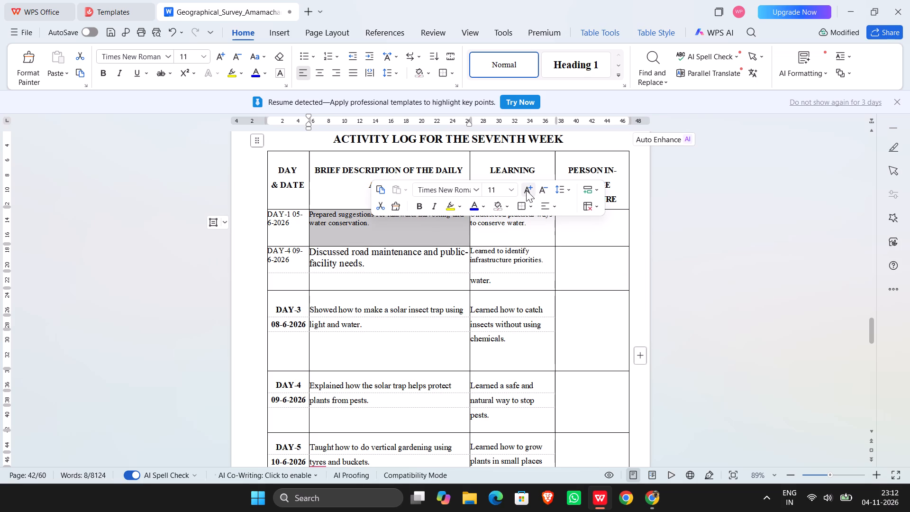
{"action": "double_click", "coordinate": [526, 190]}
Delete the entire table row below "light and water." in the bold DAY-3 08-6-2026 entry.
{"action": "left_click", "coordinate": [388, 331]}
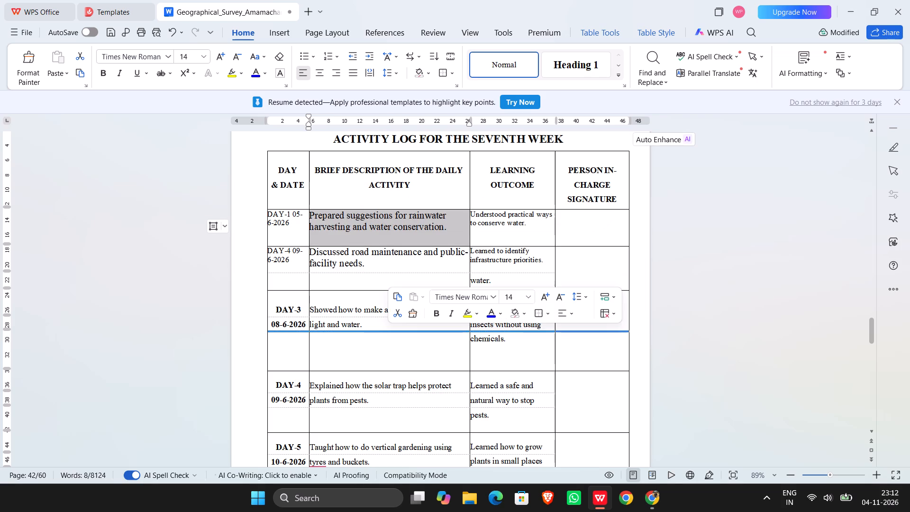
{"action": "left_click", "coordinate": [374, 347]}
{"action": "double_click", "coordinate": [374, 347]}
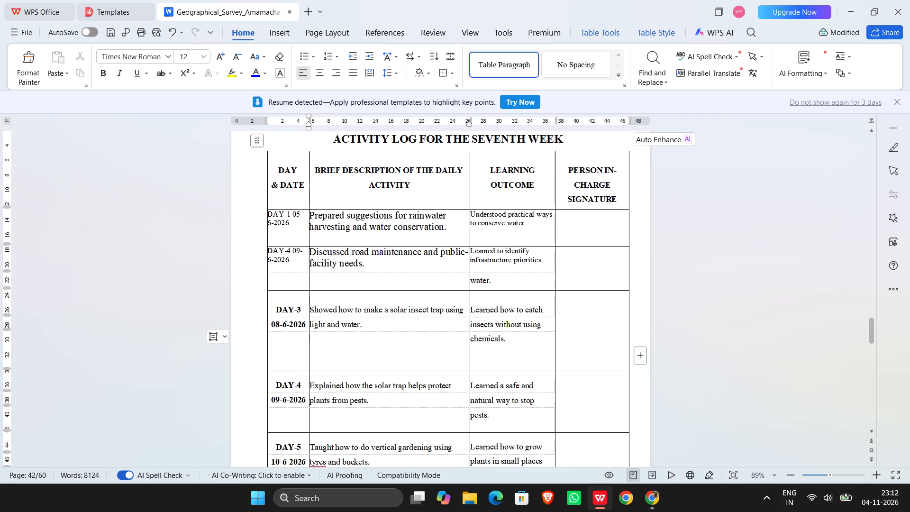
{"action": "key", "text": "BackSpace"}
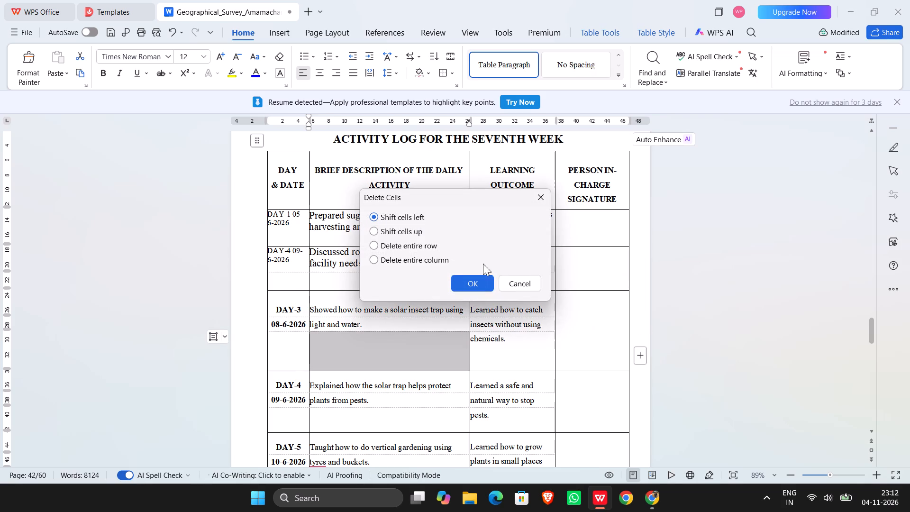
{"action": "left_click", "coordinate": [427, 250]}
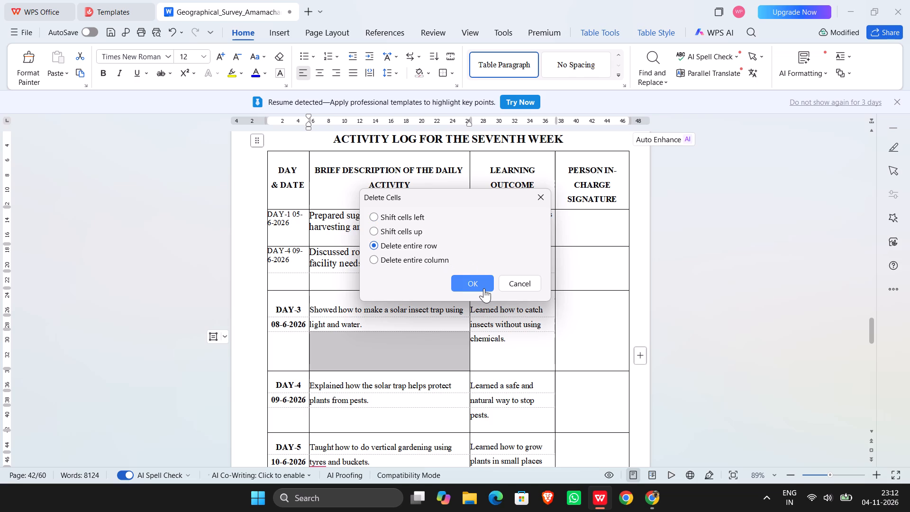
{"action": "left_click", "coordinate": [484, 288]}
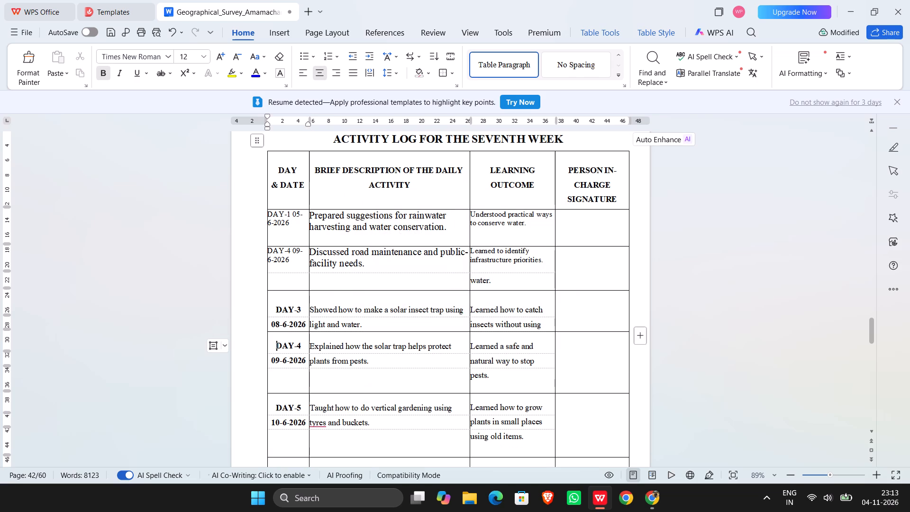
Set the solar insect trap descriptions in the bold DAY-3 and DAY-4 entries to size 16.
{"action": "triple_click", "coordinate": [373, 267]}
{"action": "left_click", "coordinate": [373, 267]}
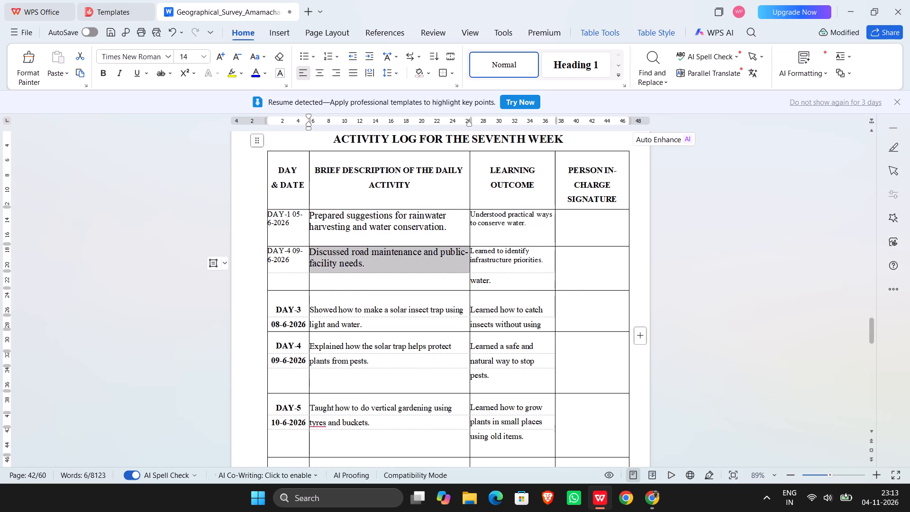
{"action": "left_click", "coordinate": [387, 327]}
{"action": "left_click_drag", "start_coordinate": [387, 327], "coordinate": [332, 304]}
{"action": "double_click", "coordinate": [487, 270]}
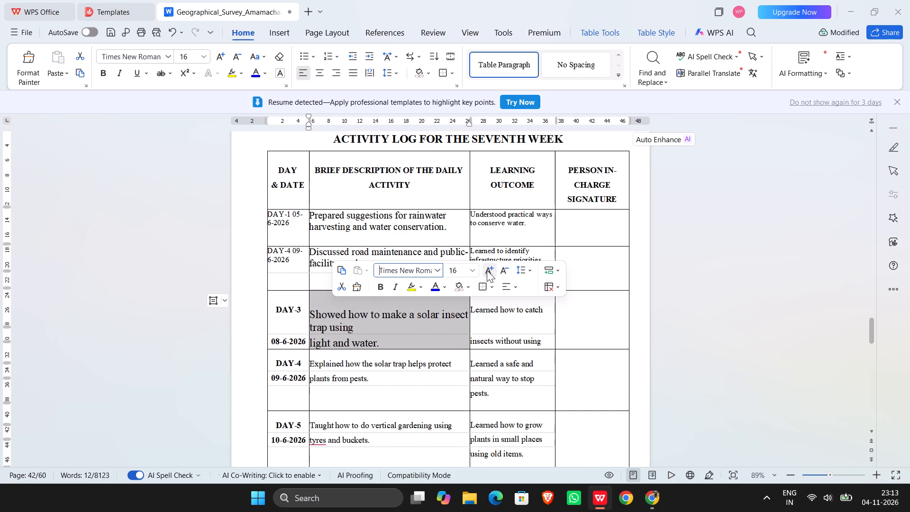
{"action": "left_click_drag", "start_coordinate": [406, 381], "coordinate": [372, 370]}
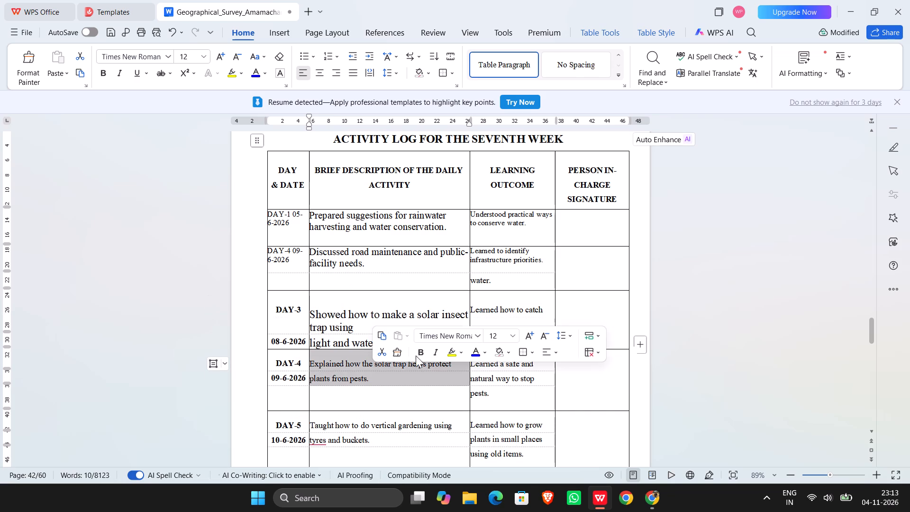
{"action": "double_click", "coordinate": [524, 335]}
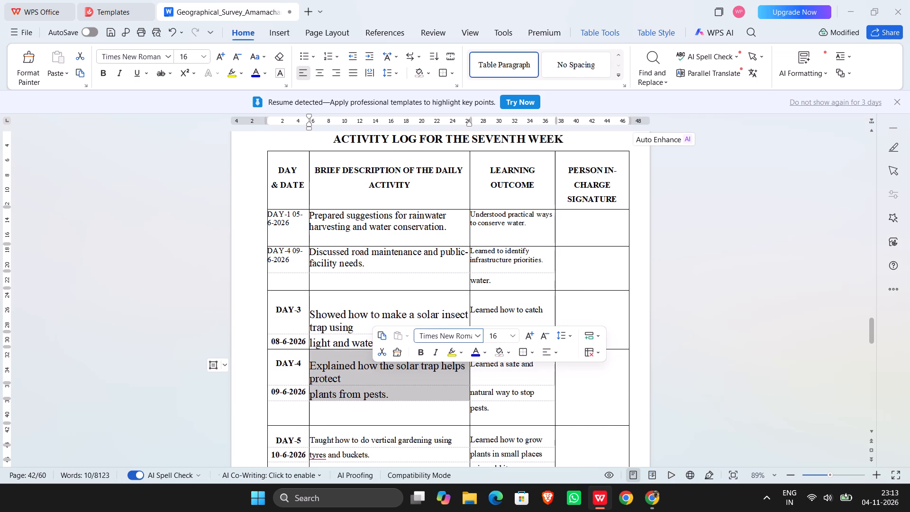
Delete the entire table row below "plants from pests." in the bold DAY-4 09-6-2026 entry.
{"action": "left_click", "coordinate": [435, 413]}
{"action": "double_click", "coordinate": [435, 413]}
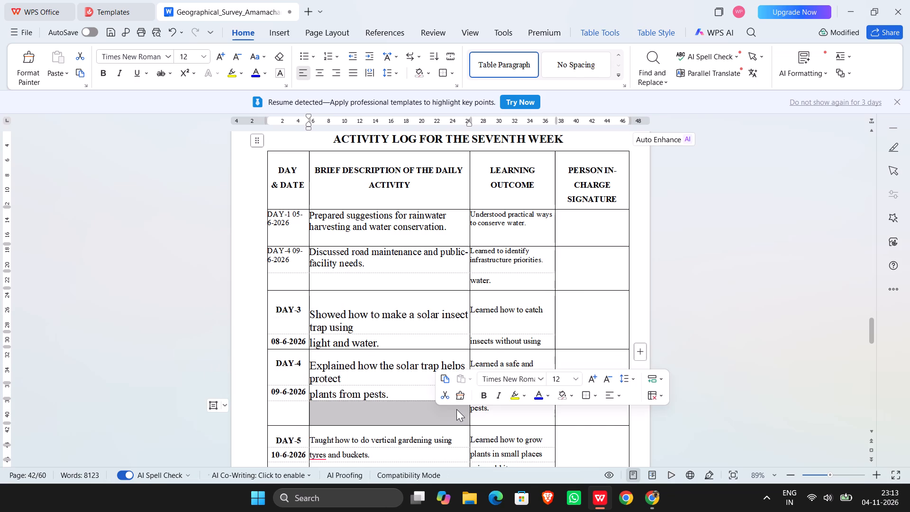
{"action": "key", "text": "BackSpace"}
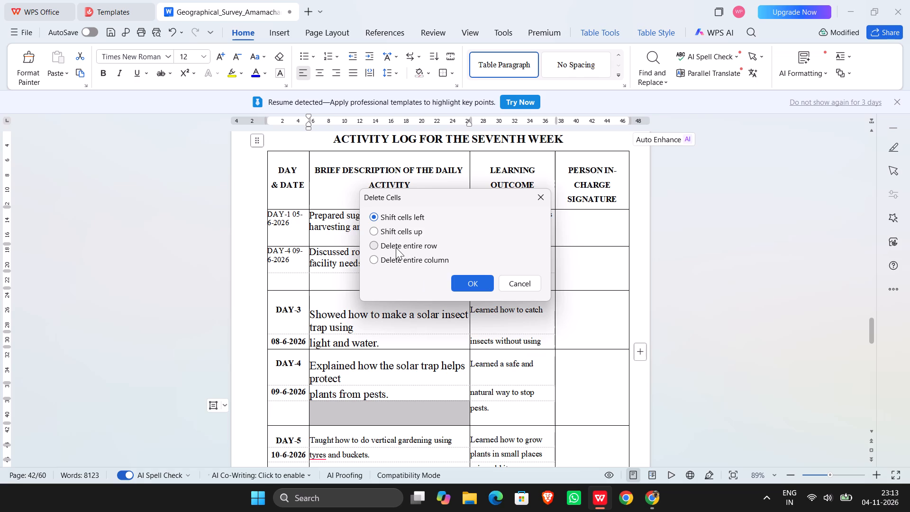
{"action": "left_click", "coordinate": [405, 245]}
{"action": "left_click", "coordinate": [472, 277]}
Delete the entire table row below "tyres and buckets." in the bold DAY-5 10-6-2026 entry.
{"action": "scroll", "coordinate": [410, 370], "scroll_direction": "down", "scroll_amount": 3}
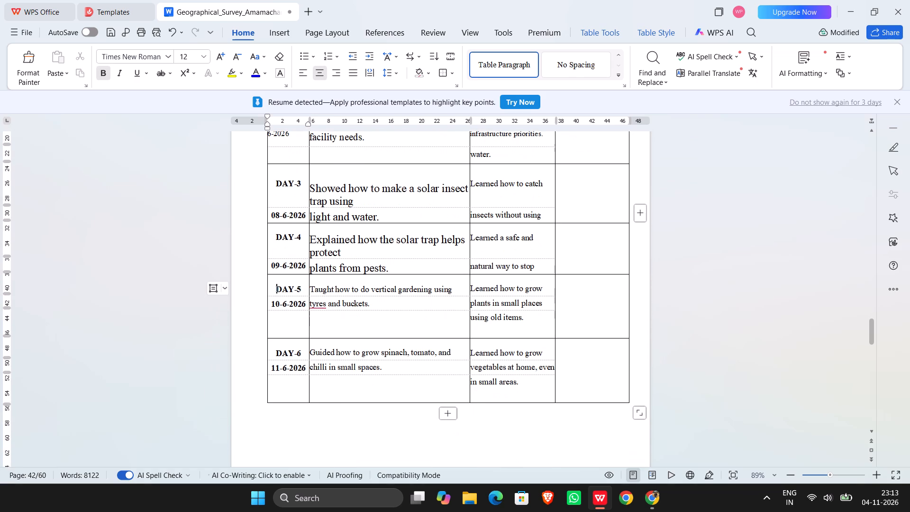
{"action": "left_click", "coordinate": [384, 325]}
{"action": "left_click", "coordinate": [384, 325]}
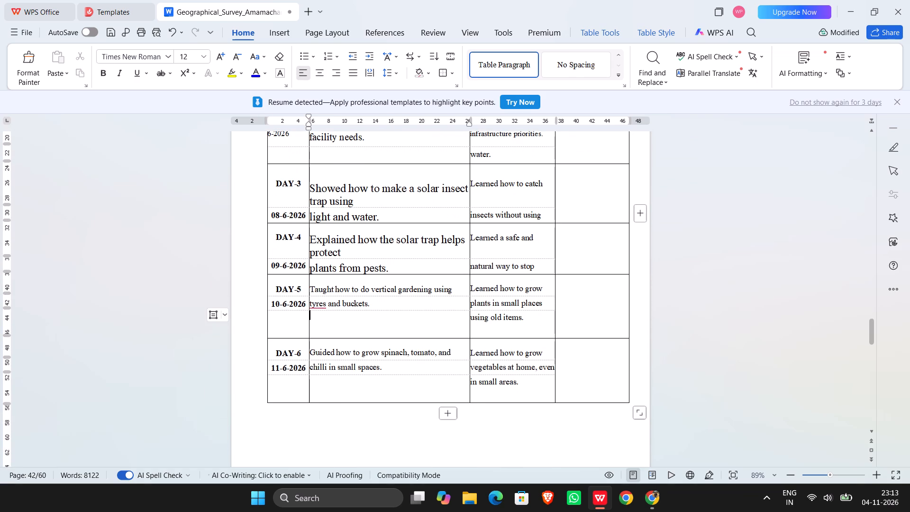
{"action": "double_click", "coordinate": [384, 325]}
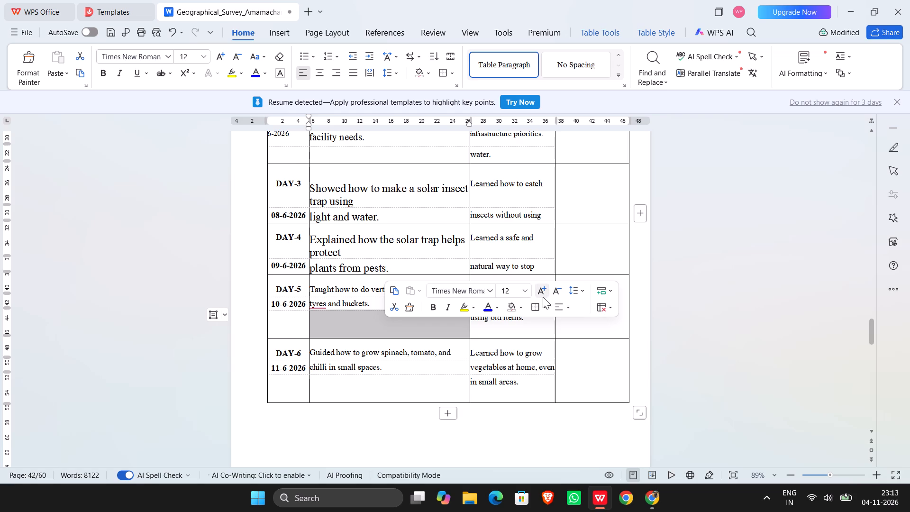
{"action": "key", "text": "BackSpace"}
{"action": "left_click", "coordinate": [437, 242]}
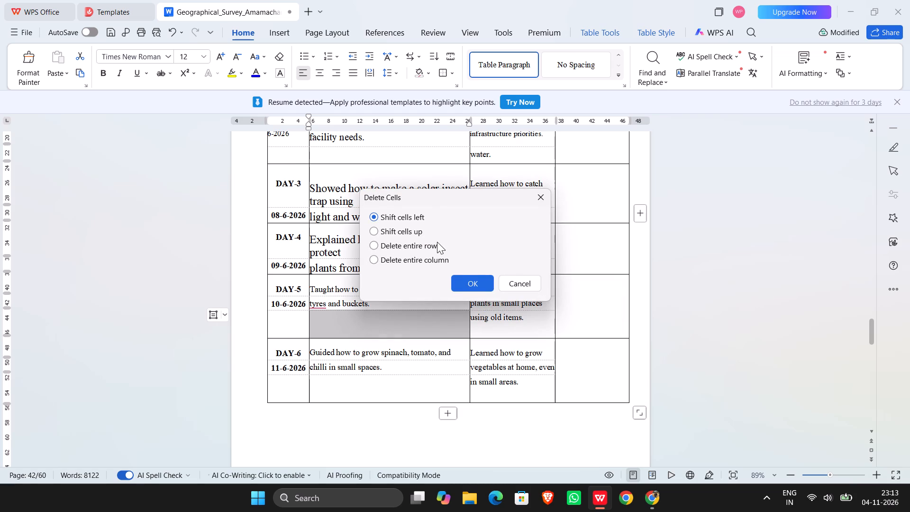
{"action": "left_click", "coordinate": [408, 245]}
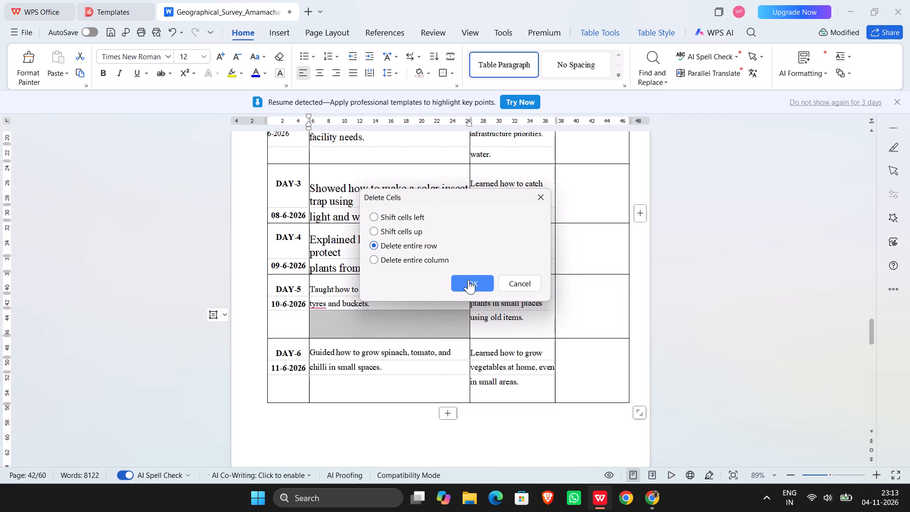
{"action": "left_click", "coordinate": [469, 280]}
{"action": "scroll", "coordinate": [432, 363], "scroll_direction": "up", "scroll_amount": 1}
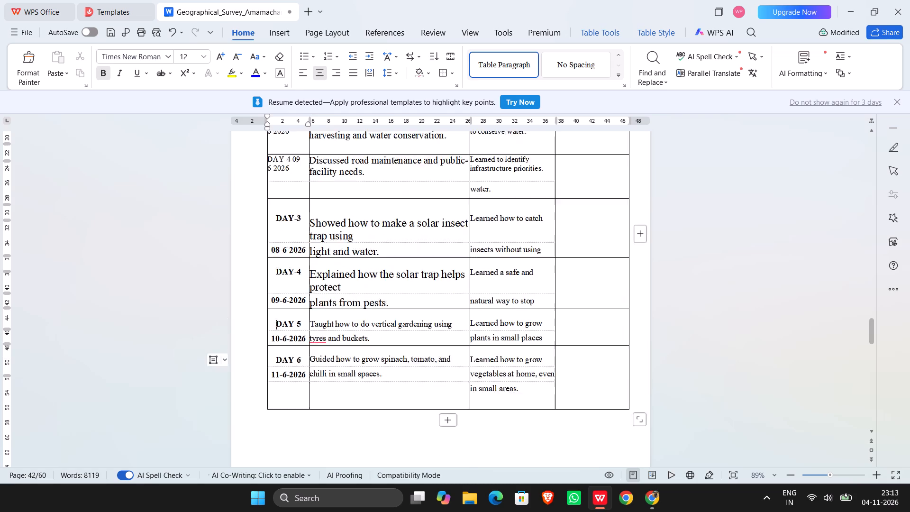
Make the bottom row of the DAY-6 11-6-2026 entry taller by lowering the table's bottom border.
{"action": "scroll", "coordinate": [432, 363], "scroll_direction": "up", "scroll_amount": 2}
{"action": "scroll", "coordinate": [432, 363], "scroll_direction": "down", "scroll_amount": 4}
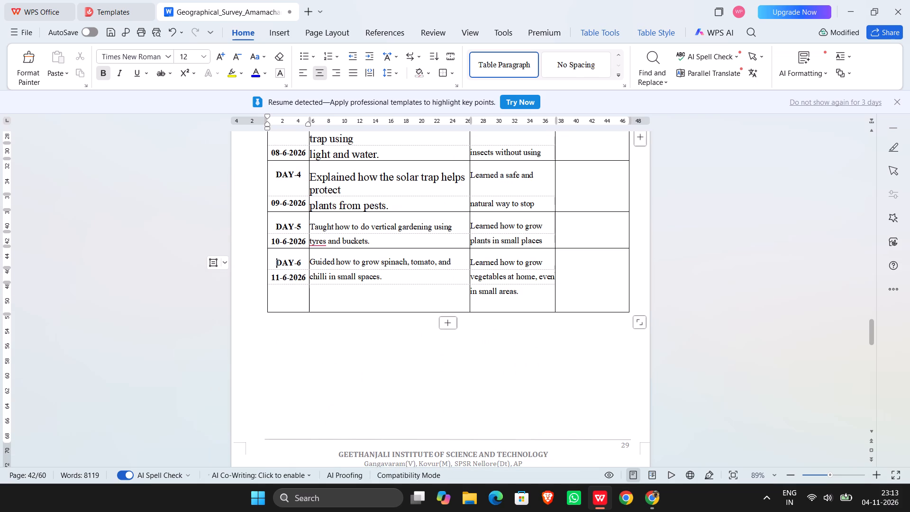
{"action": "left_click_drag", "start_coordinate": [400, 312], "coordinate": [398, 334]}
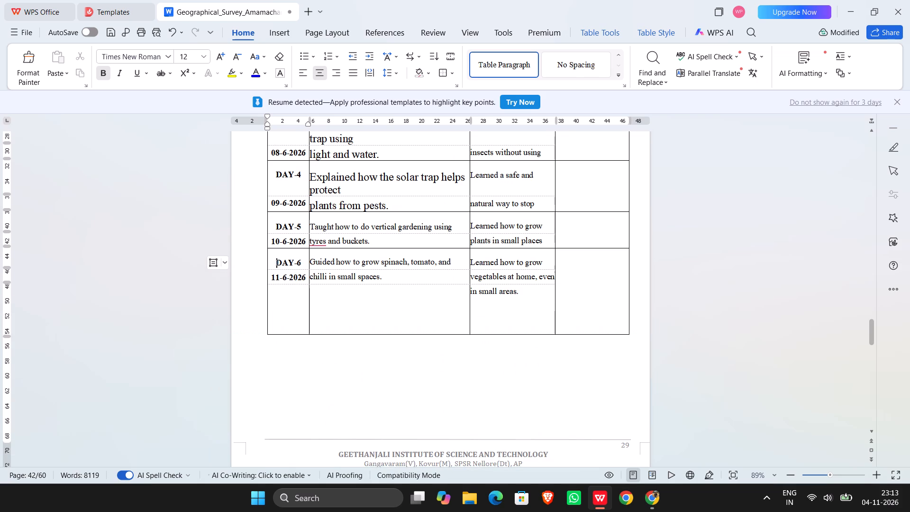
Make the bottom row of the DAY-5 10-6-2026 entry taller by lowering the border above DAY-6.
{"action": "scroll", "coordinate": [372, 260], "scroll_direction": "up", "scroll_amount": 5}
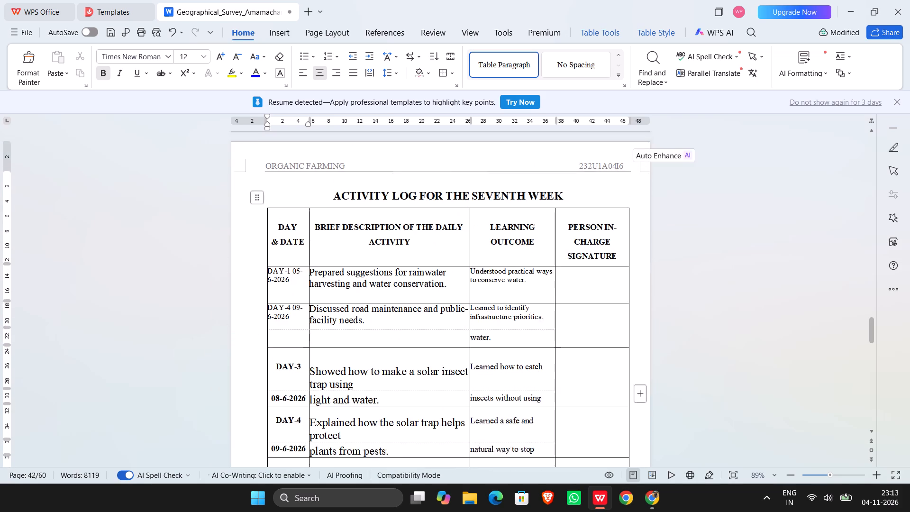
{"action": "scroll", "coordinate": [372, 260], "scroll_direction": "up", "scroll_amount": 2}
{"action": "scroll", "coordinate": [372, 260], "scroll_direction": "down", "scroll_amount": 6}
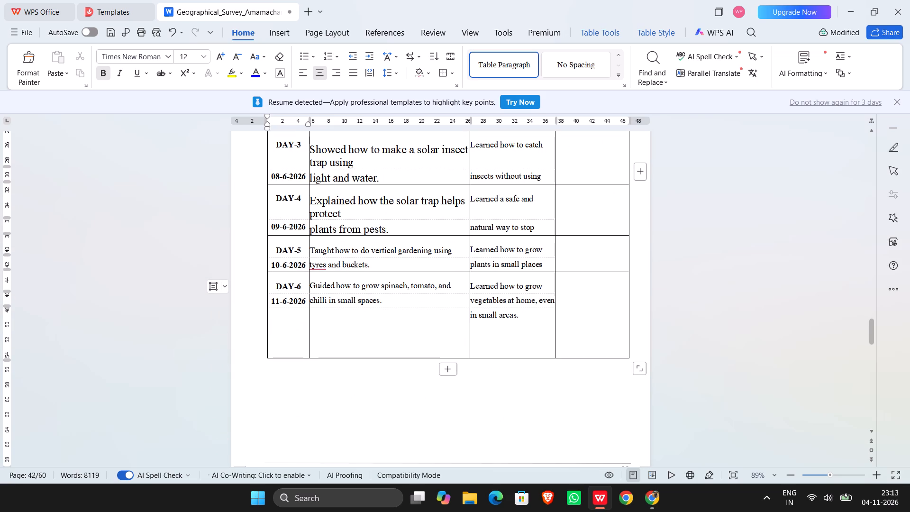
{"action": "left_click_drag", "start_coordinate": [383, 272], "coordinate": [383, 290]}
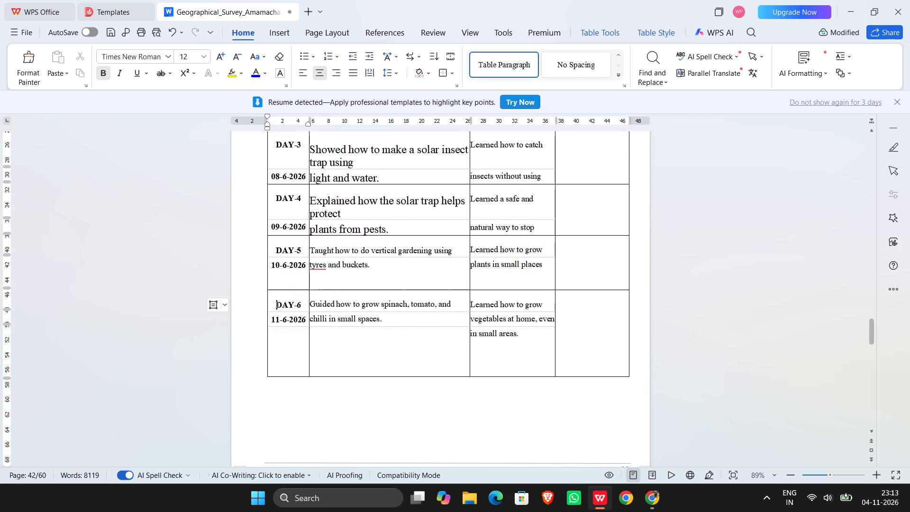
Set the DAY-5 vertical gardening description, both lines through "tyres and buckets.", to size 14.
{"action": "left_click", "coordinate": [389, 270]}
{"action": "triple_click", "coordinate": [389, 270]}
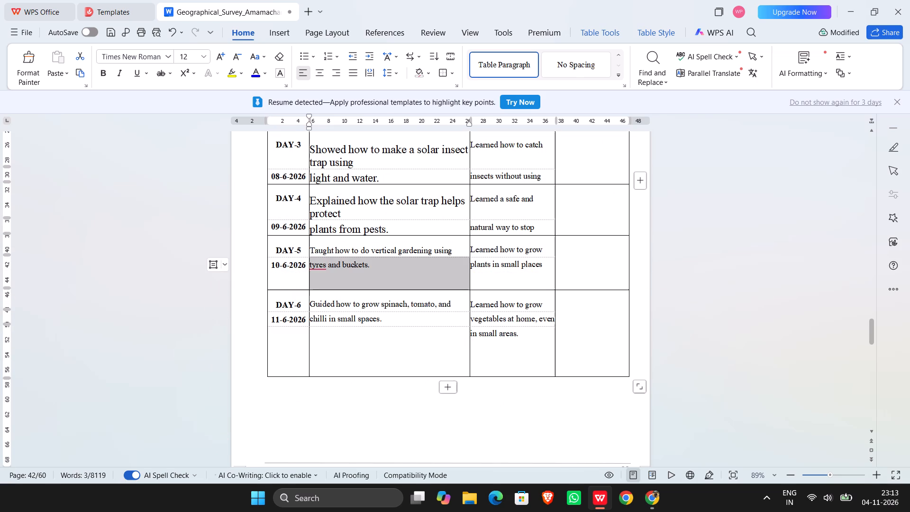
{"action": "left_click", "coordinate": [381, 267]}
{"action": "left_click_drag", "start_coordinate": [381, 267], "coordinate": [322, 232]}
{"action": "left_click", "coordinate": [325, 239]}
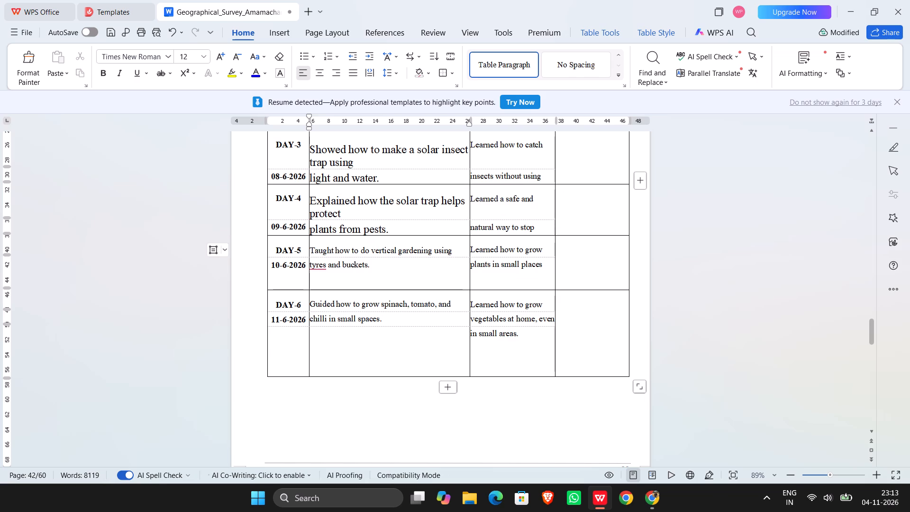
{"action": "left_click_drag", "start_coordinate": [392, 267], "coordinate": [326, 249]}
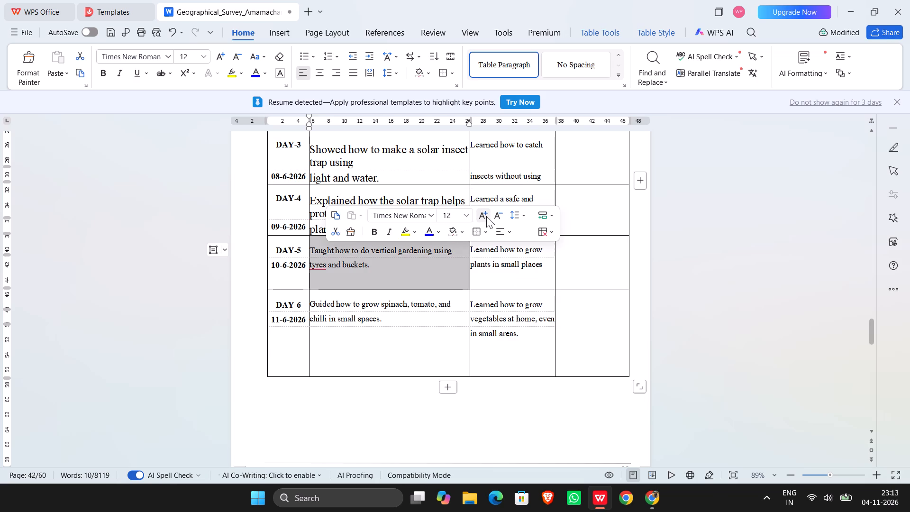
{"action": "left_click", "coordinate": [486, 216]}
Set the learning outcome texts of the DAY-5 10-6-2026 and DAY-6 11-6-2026 entries to size 14.
{"action": "left_click_drag", "start_coordinate": [547, 282], "coordinate": [501, 251]}
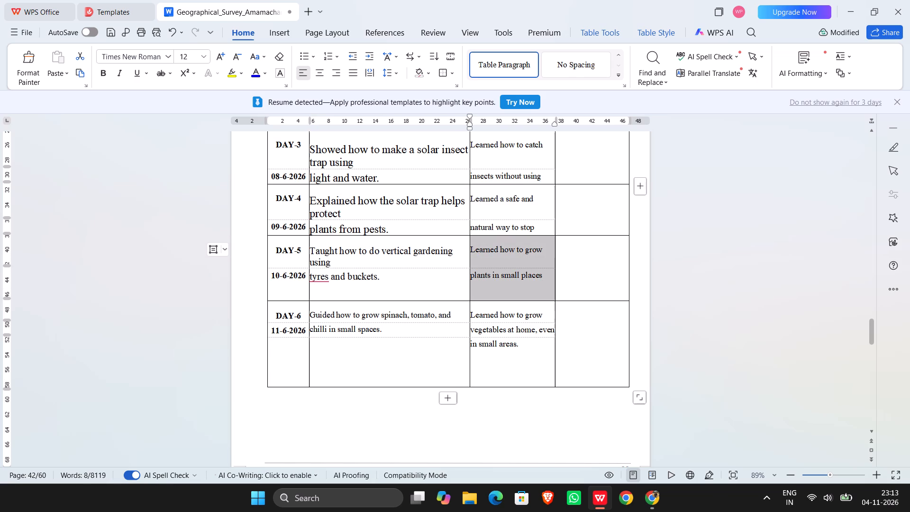
{"action": "left_click_drag", "start_coordinate": [501, 251], "coordinate": [491, 251]}
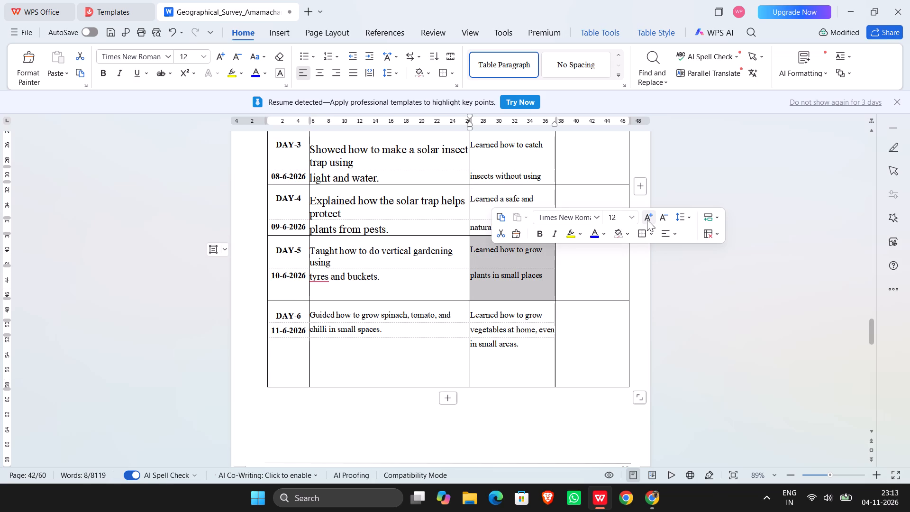
{"action": "left_click", "coordinate": [646, 217]}
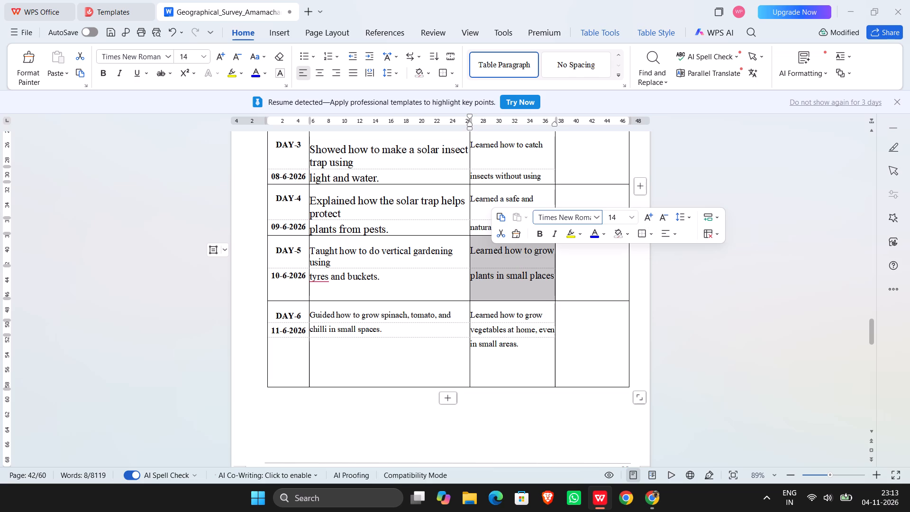
{"action": "left_click_drag", "start_coordinate": [532, 349], "coordinate": [488, 318]}
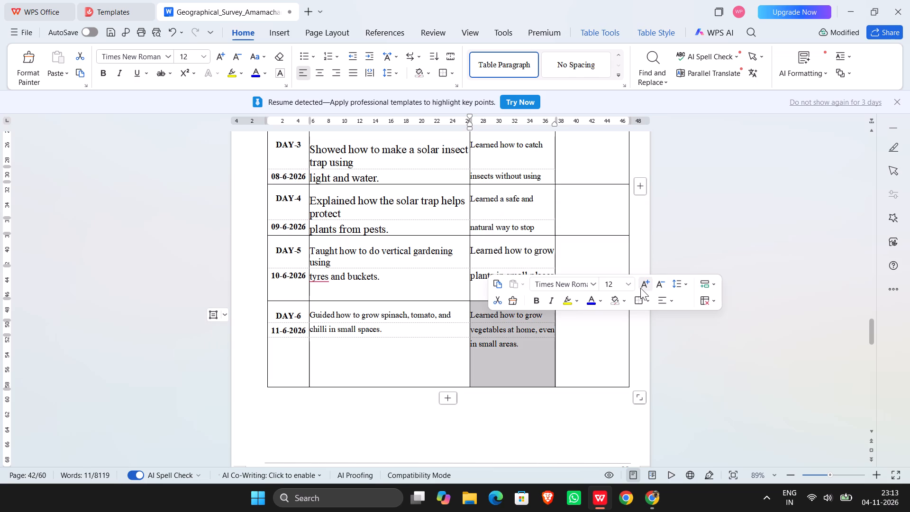
{"action": "left_click", "coordinate": [645, 289]}
Set the learning outcome texts of the bold DAY-4 09-6-2026 and DAY-3 08-6-2026 entries to size 14.
{"action": "left_click_drag", "start_coordinate": [540, 227], "coordinate": [510, 208]}
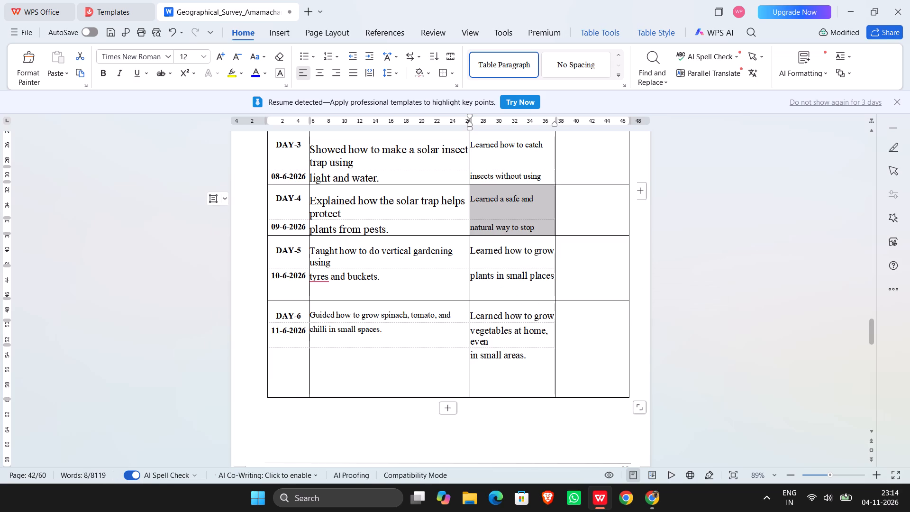
{"action": "left_click_drag", "start_coordinate": [510, 208], "coordinate": [487, 197]}
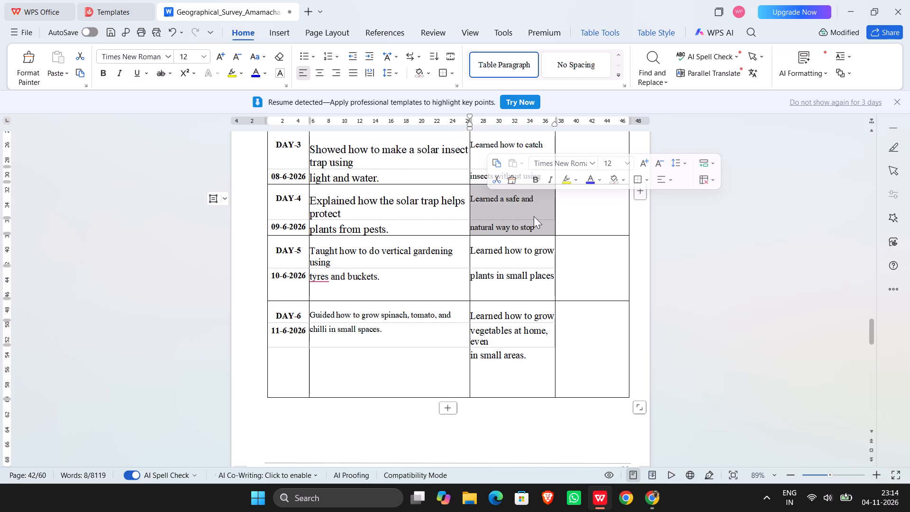
{"action": "left_click", "coordinate": [646, 164]}
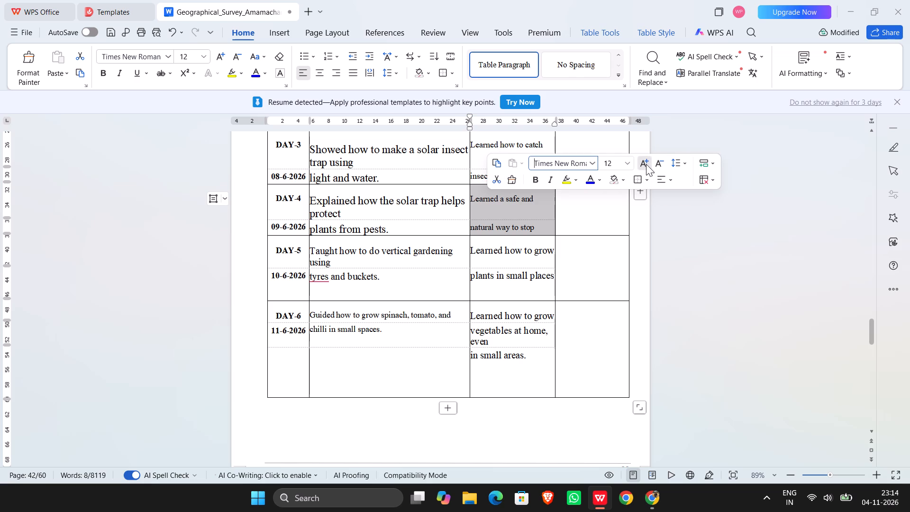
{"action": "left_click", "coordinate": [516, 243]}
{"action": "scroll", "coordinate": [516, 243], "scroll_direction": "up", "scroll_amount": 3}
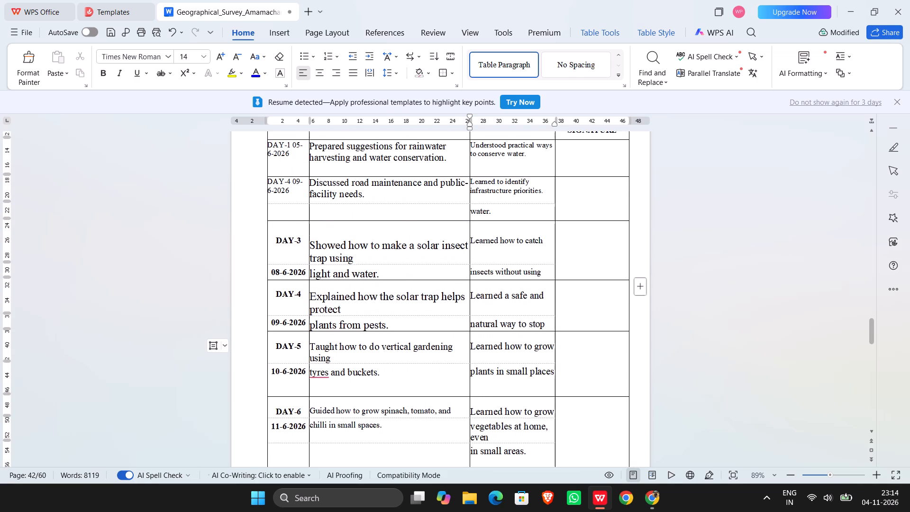
{"action": "left_click_drag", "start_coordinate": [548, 275], "coordinate": [495, 247]}
{"action": "left_click", "coordinate": [651, 212]}
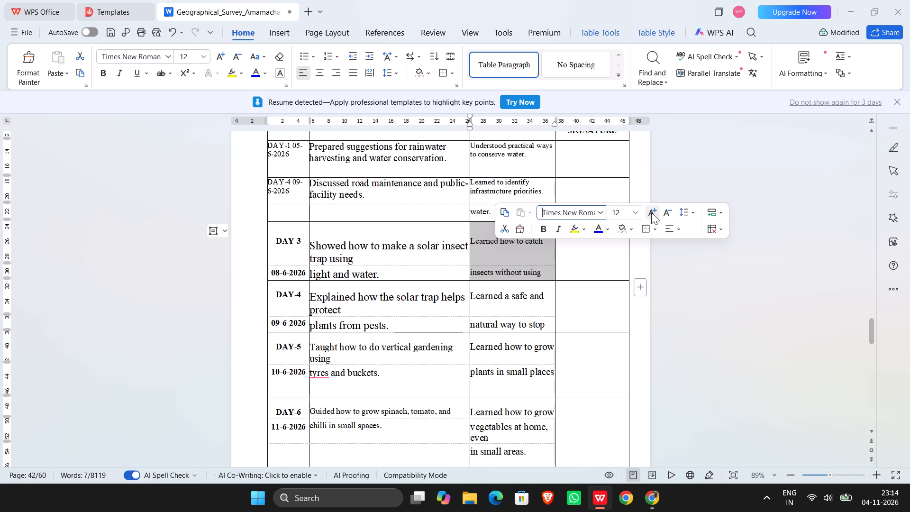
{"action": "left_click", "coordinate": [524, 271]}
Increase the learning outcome text "Learned to identify infrastructure priorities." and the "water." line below it by one font size step.
{"action": "scroll", "coordinate": [524, 271], "scroll_direction": "up", "scroll_amount": 1}
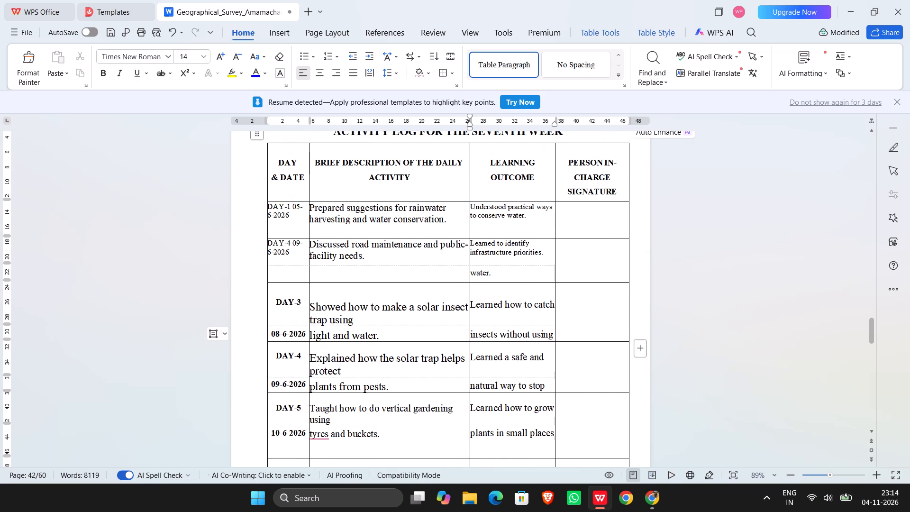
{"action": "left_click_drag", "start_coordinate": [510, 273], "coordinate": [484, 255]}
{"action": "left_click", "coordinate": [646, 222]}
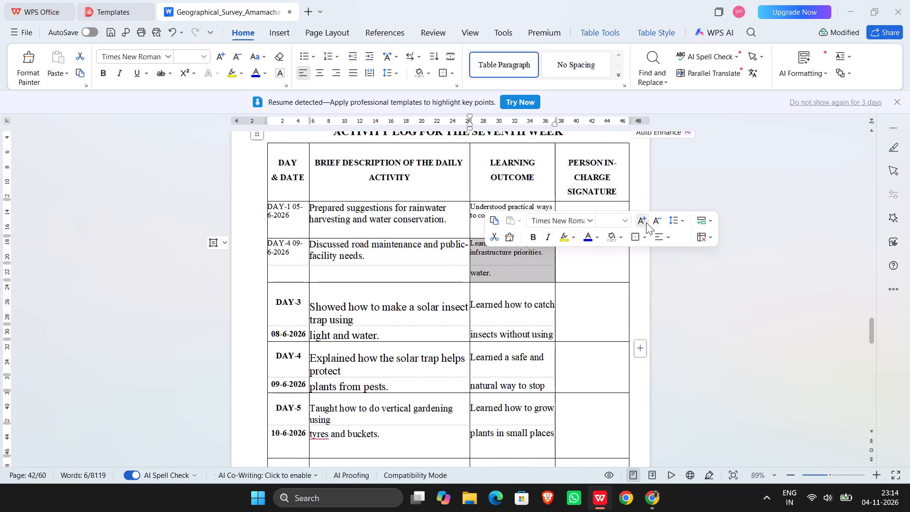
{"action": "left_click", "coordinate": [457, 205]}
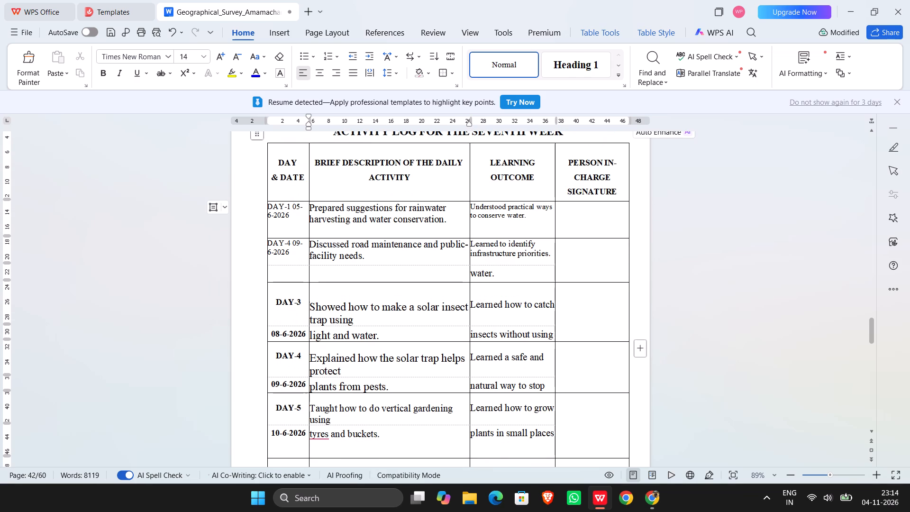
Enlarge the DAY-1 05-6-2026 learning outcome text "Understood practical ways to conserve water.".
{"action": "double_click", "coordinate": [534, 220]}
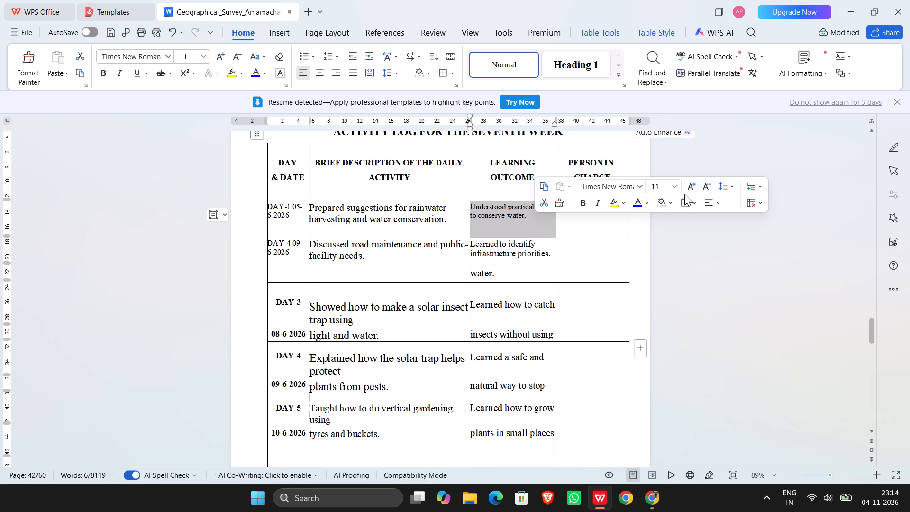
Increase the DAY-1 05-6-2026 learning outcome text in the seventh week activity log to size 14.
{"action": "left_click", "coordinate": [689, 192]}
{"action": "left_click", "coordinate": [689, 192]}
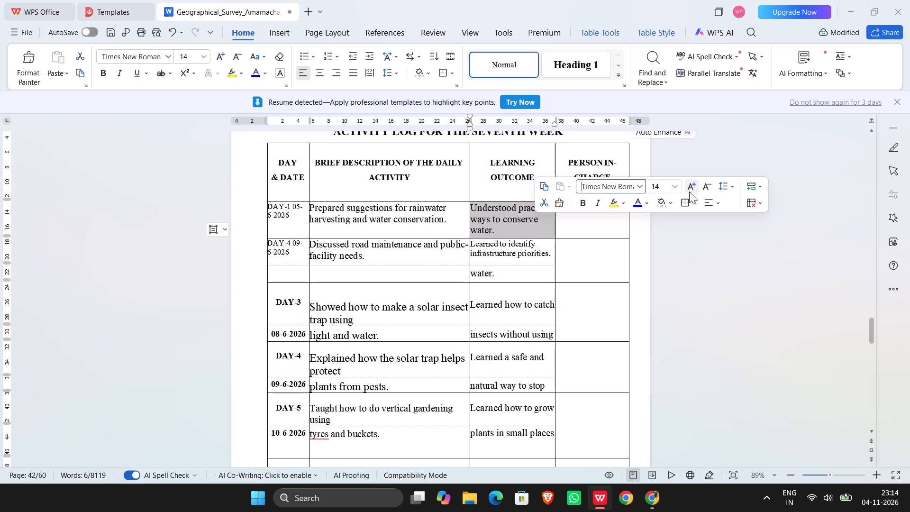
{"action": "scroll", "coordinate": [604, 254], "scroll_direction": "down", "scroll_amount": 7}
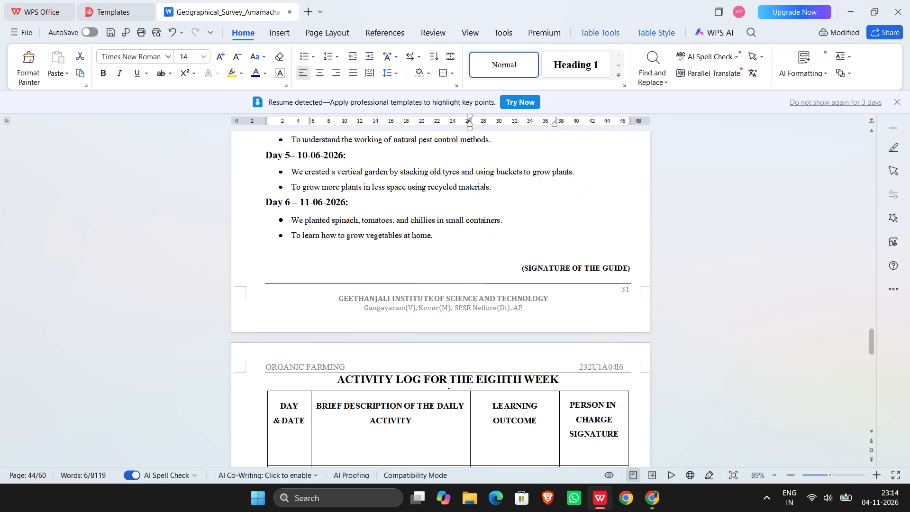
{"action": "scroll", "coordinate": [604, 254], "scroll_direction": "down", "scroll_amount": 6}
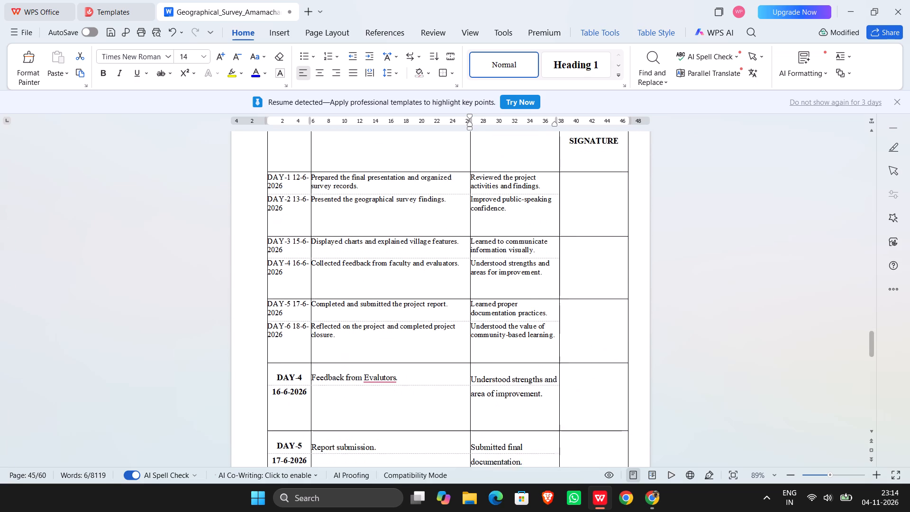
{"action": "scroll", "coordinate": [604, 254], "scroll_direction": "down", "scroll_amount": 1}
Switch to Instagram and open the direct messages.
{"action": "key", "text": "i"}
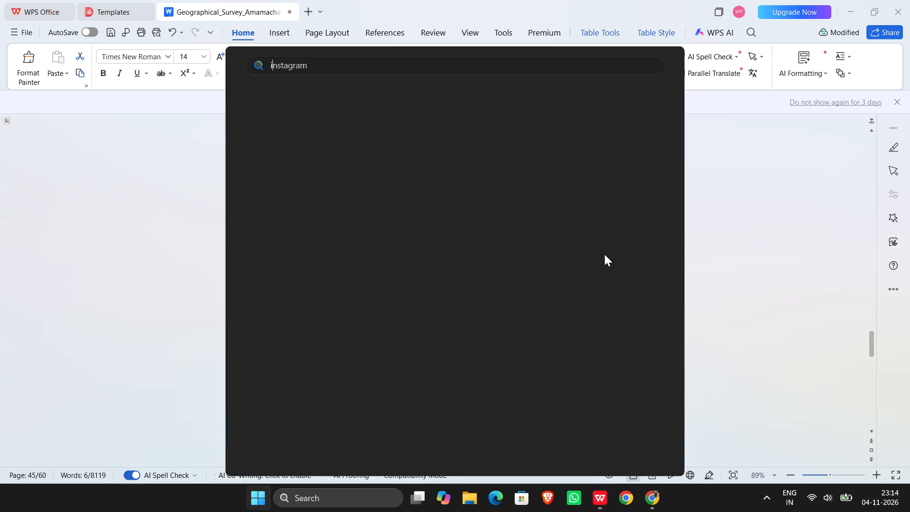
{"action": "key", "text": "Return"}
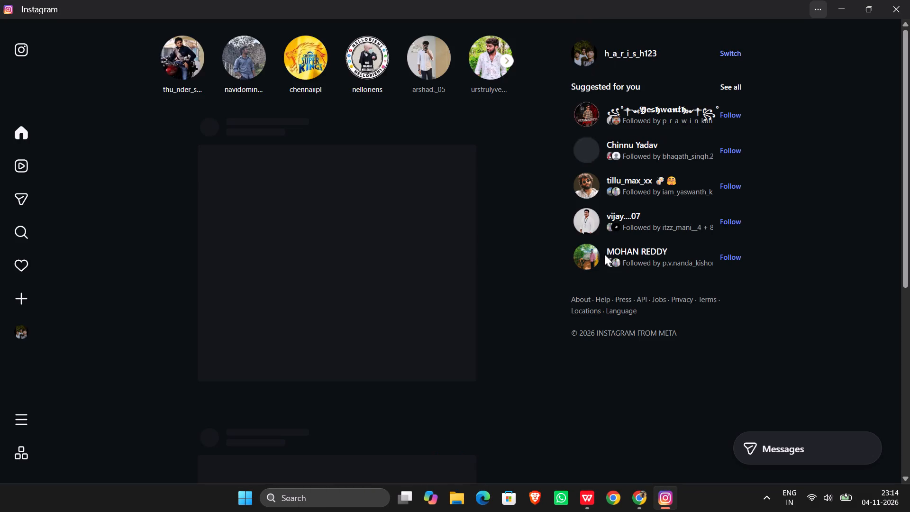
{"action": "left_click", "coordinate": [28, 195]}
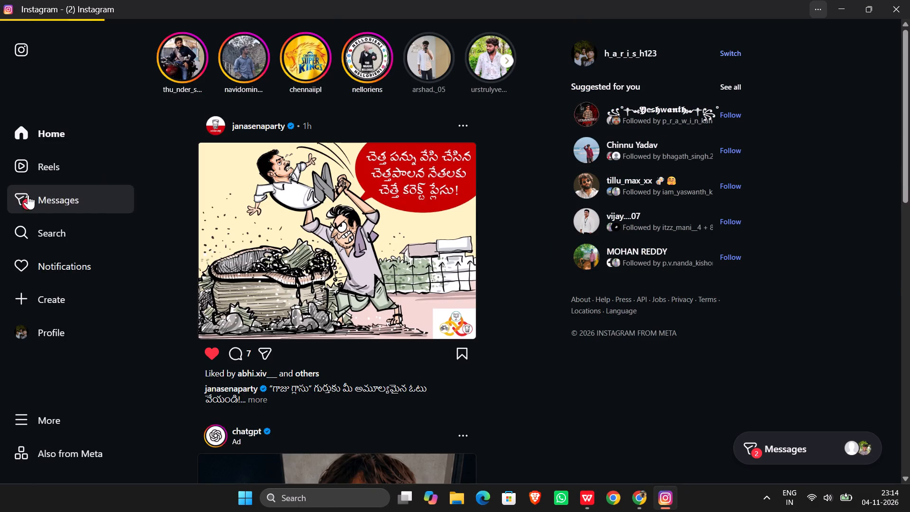
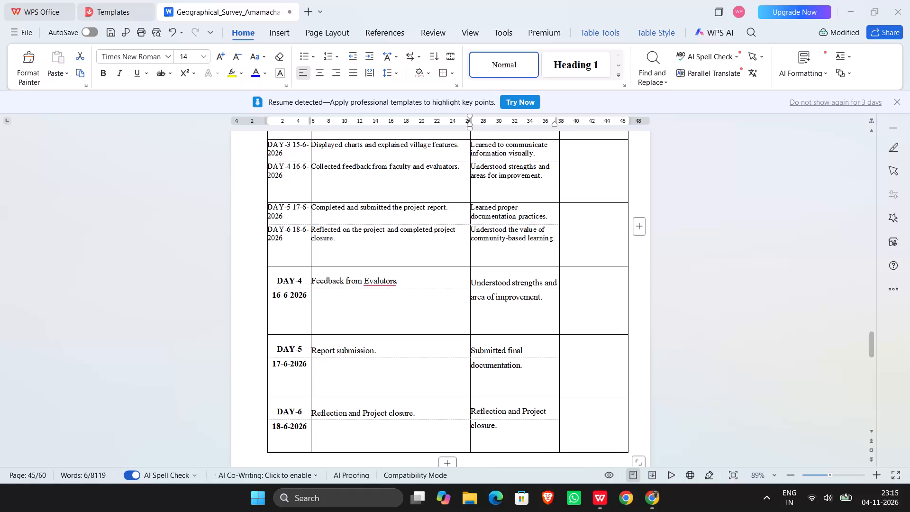
Increase the DAY-6 18-6-2026 activity text "Reflection and Project closure." to size 14.
{"action": "double_click", "coordinate": [437, 419]}
{"action": "triple_click", "coordinate": [425, 413]}
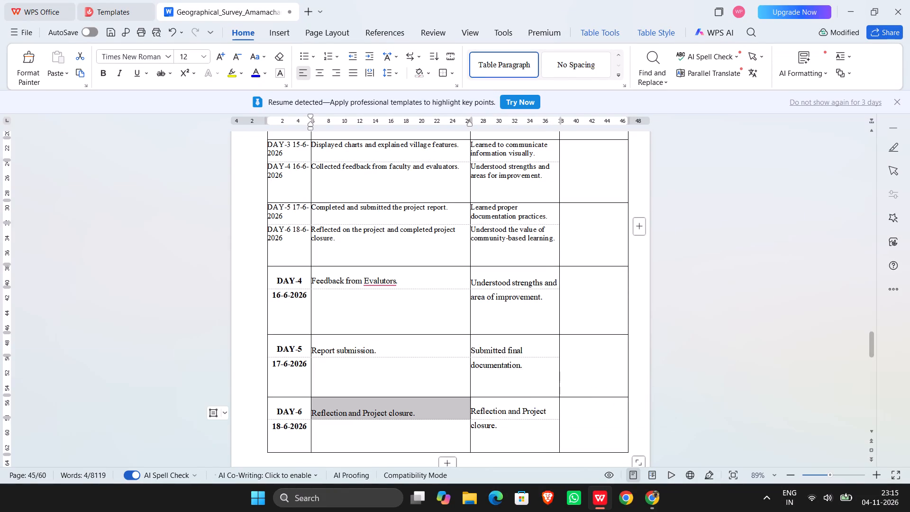
{"action": "left_click", "coordinate": [582, 381]}
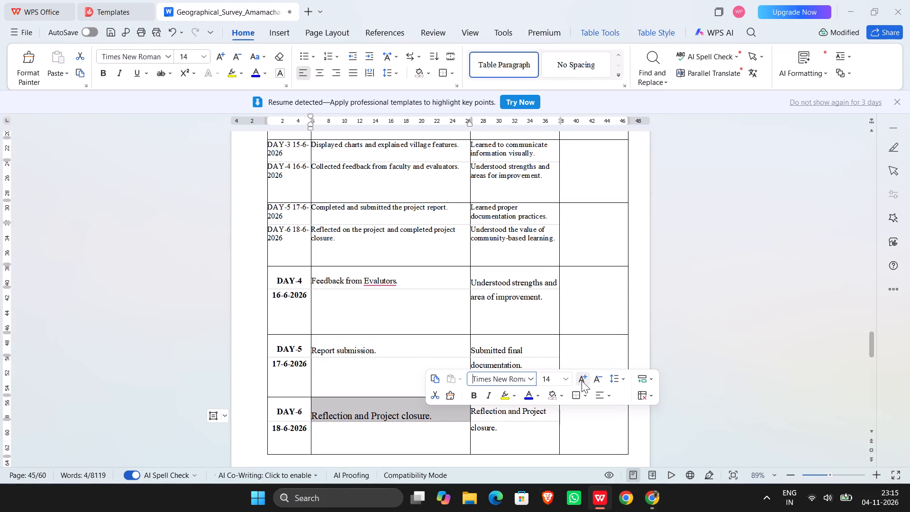
Increase the bold DAY-6 18-6-2026 learning outcome text "Reflection and Project closure." by one font size step.
{"action": "left_click_drag", "start_coordinate": [523, 444], "coordinate": [480, 412]}
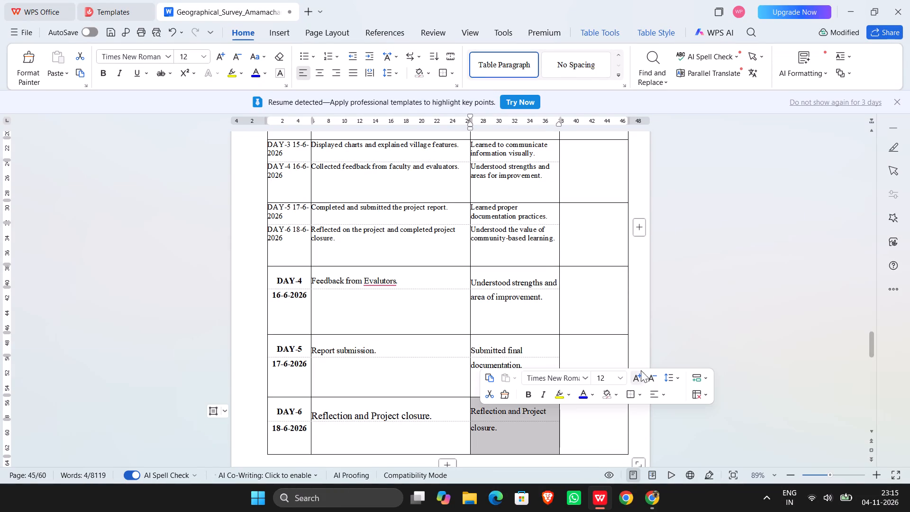
{"action": "left_click", "coordinate": [633, 385]}
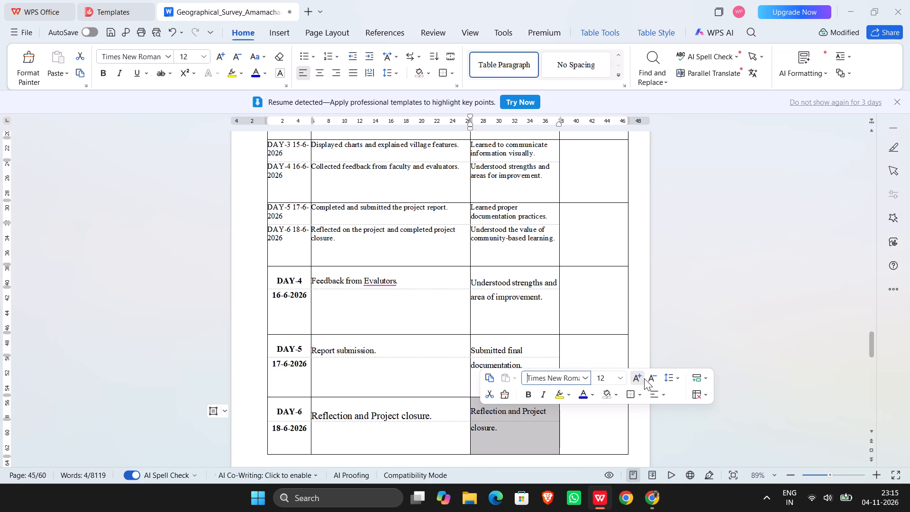
{"action": "left_click", "coordinate": [644, 378]}
Delete the entire table row below the bold DAY-5 line, containing 17-6-2026 and "documentation.".
{"action": "double_click", "coordinate": [438, 365]}
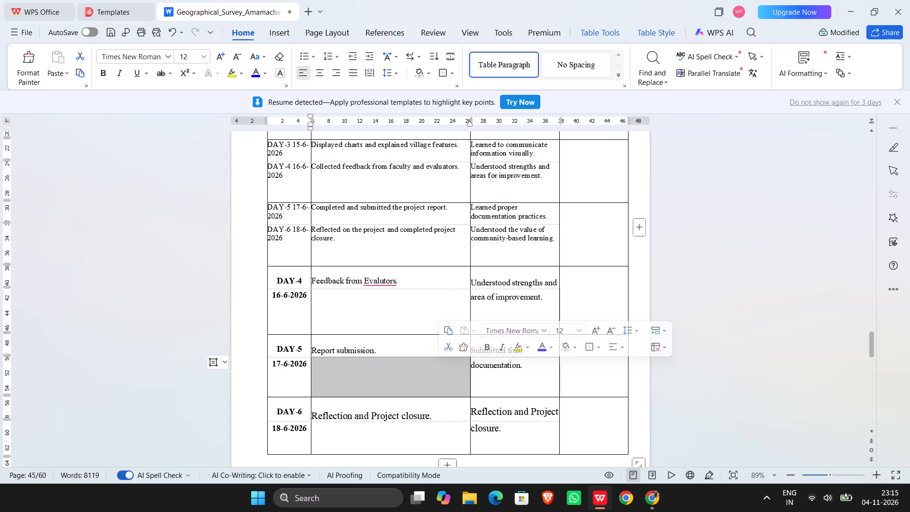
{"action": "key", "text": "BackSpace"}
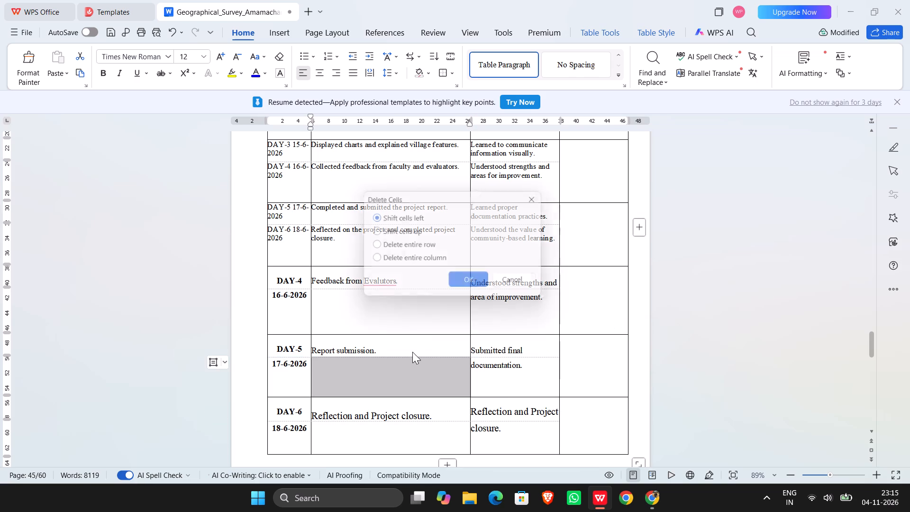
{"action": "left_click", "coordinate": [424, 246]}
{"action": "left_click", "coordinate": [491, 283]}
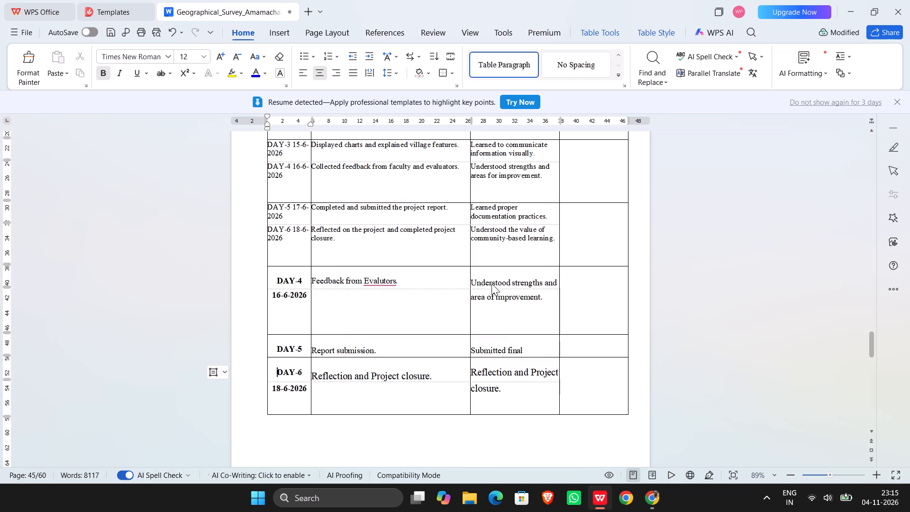
Add "documentation" after "Submitted final" in the bold DAY-5 learning outcome and enlarge that text by one font size step.
{"action": "left_click", "coordinate": [535, 354]}
{"action": "key", "text": "space"}
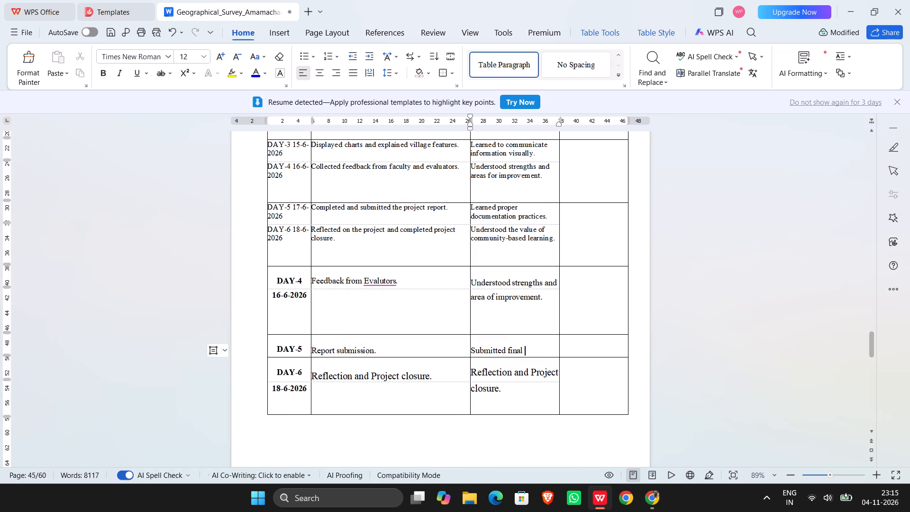
{"action": "type", "text": "documentation"}
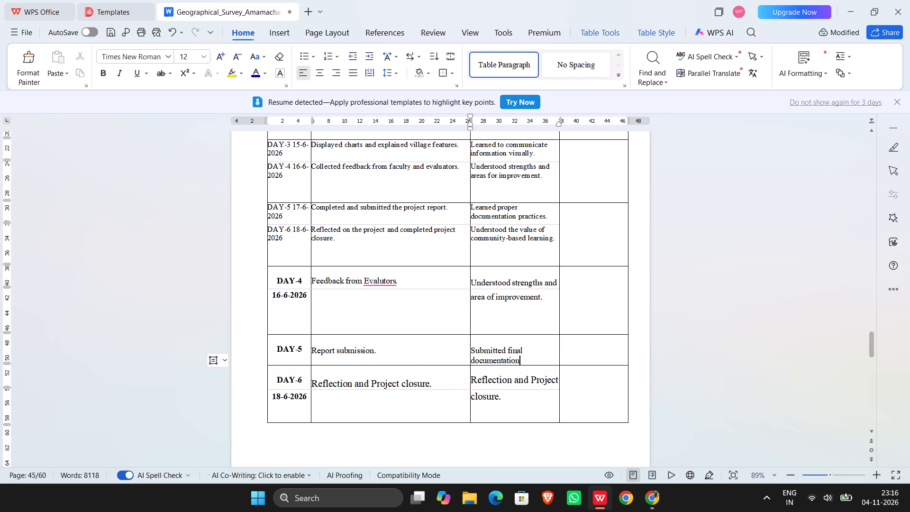
{"action": "double_click", "coordinate": [532, 357]}
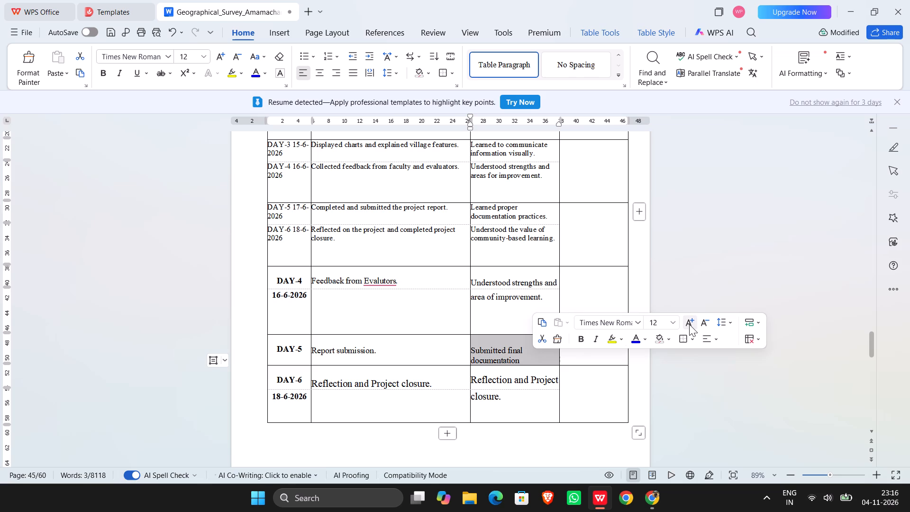
{"action": "left_click", "coordinate": [689, 324]}
Set the description and learning outcome texts of the bold DAY-4 16-6-2026 entry to size 14.
{"action": "left_click_drag", "start_coordinate": [540, 299], "coordinate": [465, 287]}
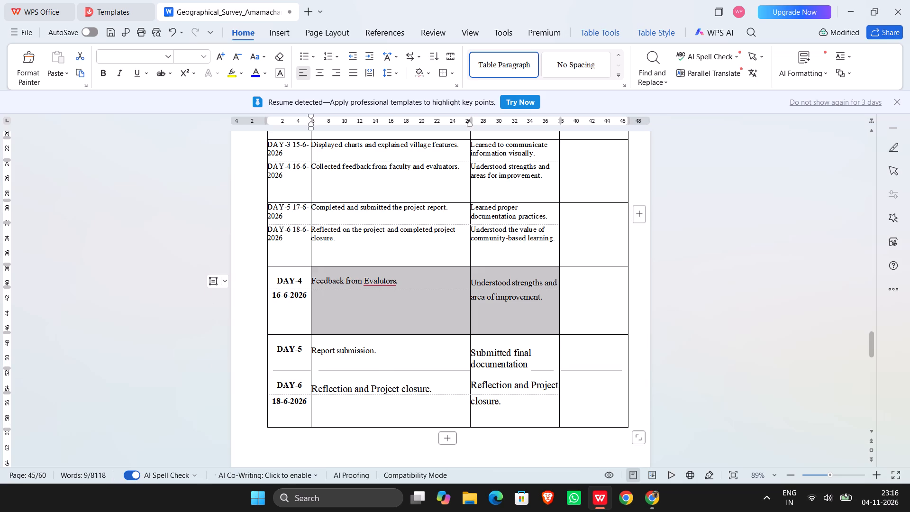
{"action": "left_click_drag", "start_coordinate": [465, 287], "coordinate": [437, 285]}
{"action": "left_click", "coordinate": [598, 253]}
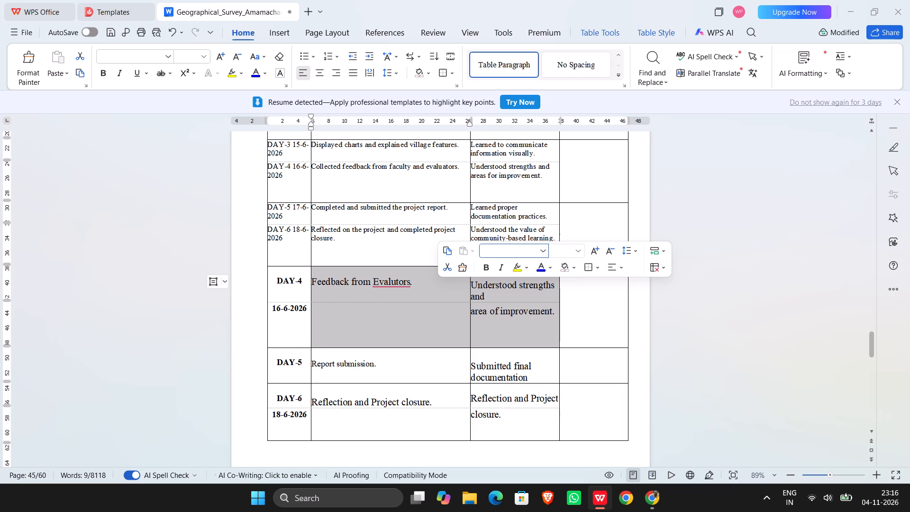
{"action": "left_click", "coordinate": [505, 314]}
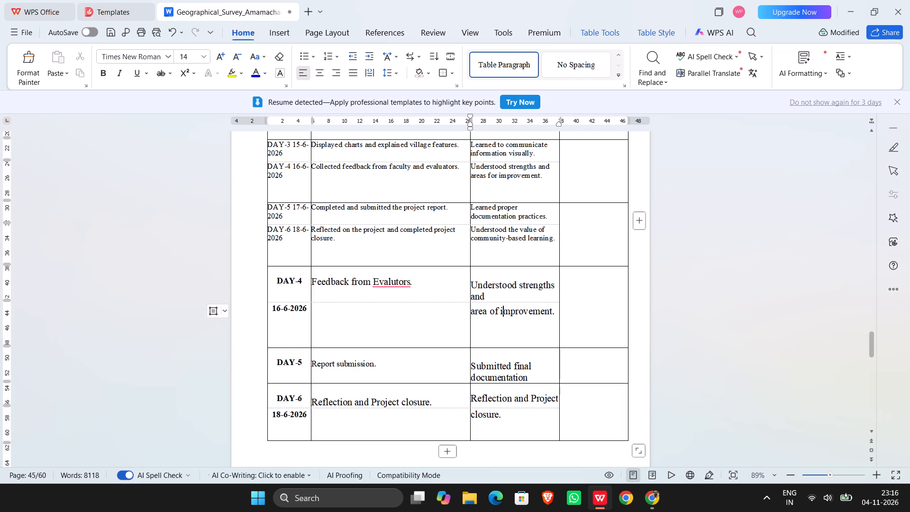
Set the description and learning outcome texts of the non-bold DAY-5 17-6-2026 and DAY-6 18-6-2026 rows to size 14.
{"action": "left_click_drag", "start_coordinate": [553, 243], "coordinate": [519, 233]}
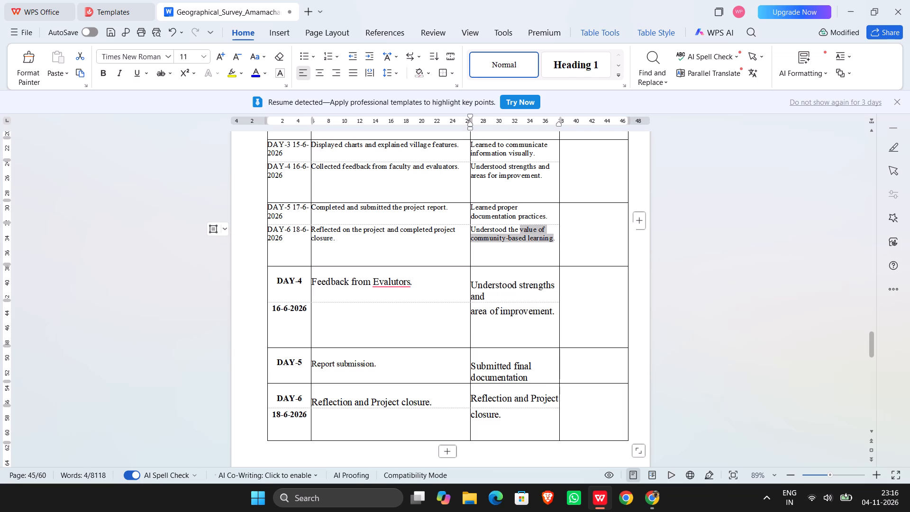
{"action": "left_click_drag", "start_coordinate": [519, 233], "coordinate": [343, 214]}
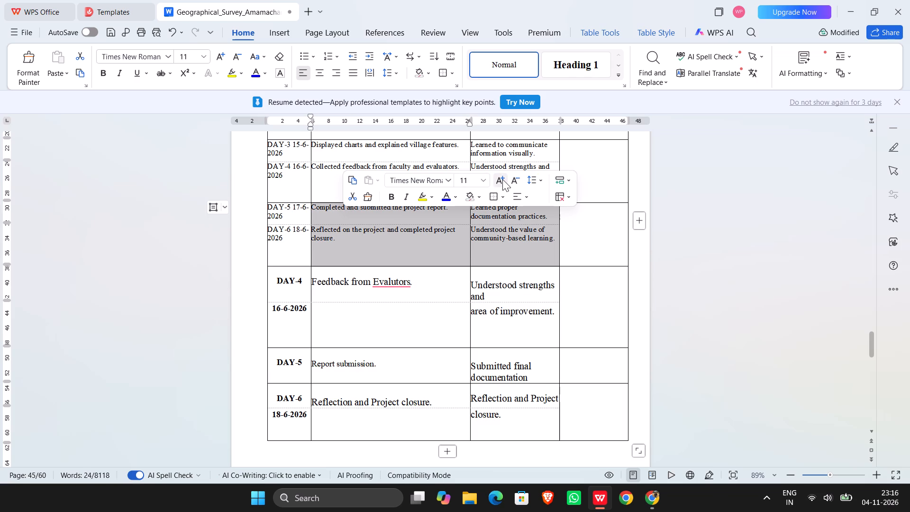
{"action": "left_click", "coordinate": [502, 179]}
{"action": "left_click", "coordinate": [502, 179]}
{"action": "left_click", "coordinate": [459, 226]}
Delete the entire non-bold DAY-5 17-6-2026 row, "Completed and submitted the project report.", from the eighth week log.
{"action": "scroll", "coordinate": [459, 226], "scroll_direction": "up", "scroll_amount": 1}
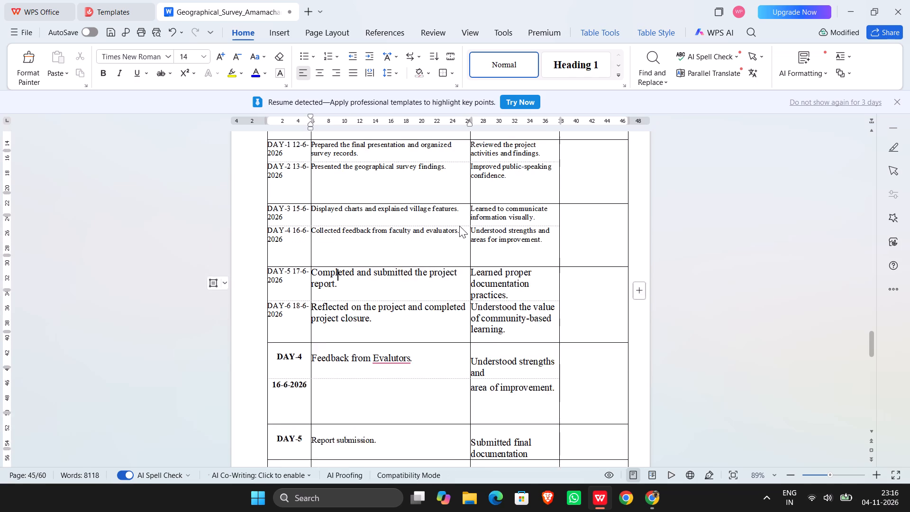
{"action": "scroll", "coordinate": [459, 226], "scroll_direction": "up", "scroll_amount": 2}
{"action": "scroll", "coordinate": [459, 226], "scroll_direction": "down", "scroll_amount": 1}
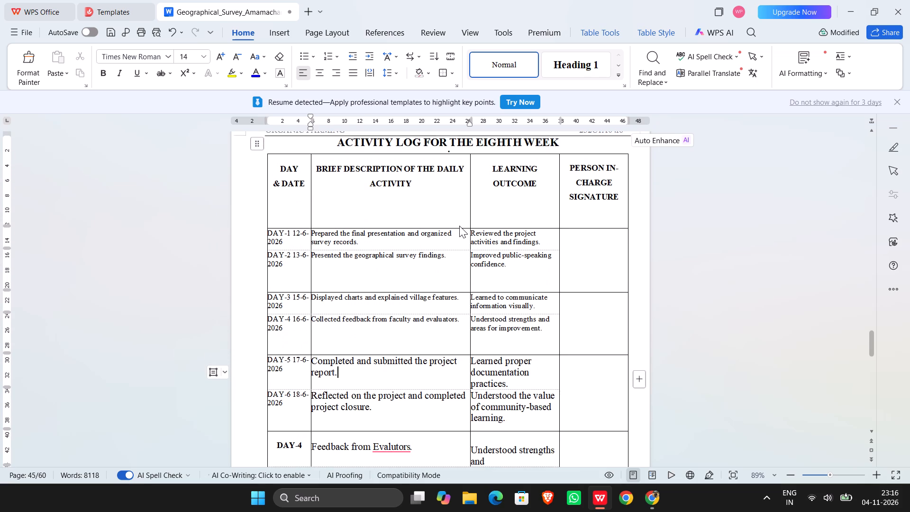
{"action": "scroll", "coordinate": [459, 226], "scroll_direction": "down", "scroll_amount": 3}
{"action": "scroll", "coordinate": [459, 226], "scroll_direction": "up", "scroll_amount": 3}
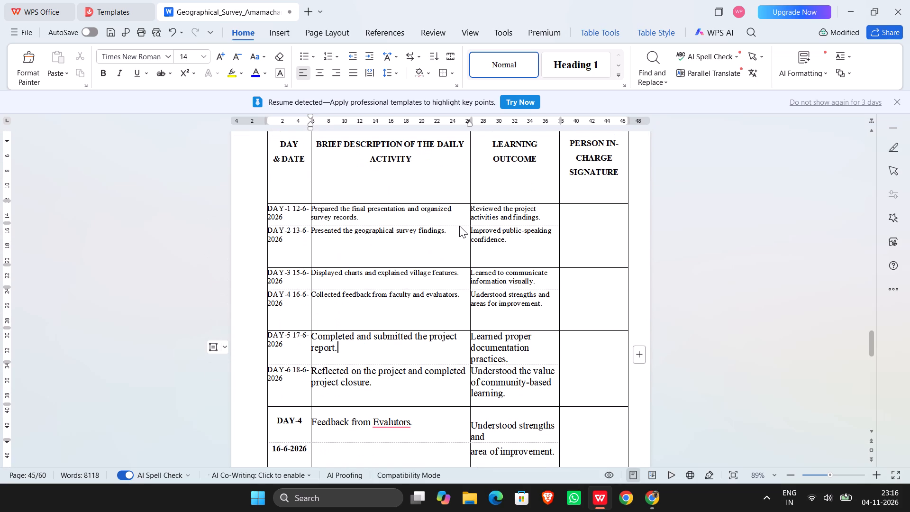
{"action": "double_click", "coordinate": [379, 384]}
{"action": "left_click", "coordinate": [379, 384]}
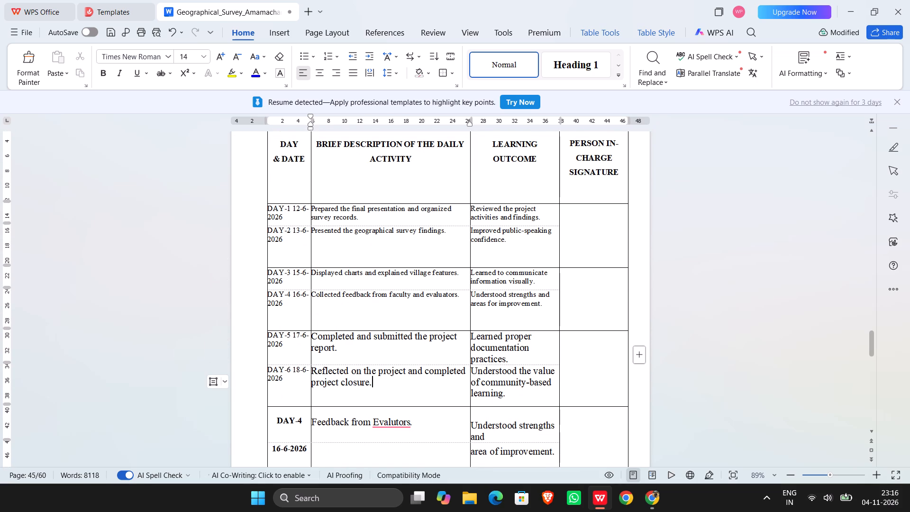
{"action": "double_click", "coordinate": [342, 350]}
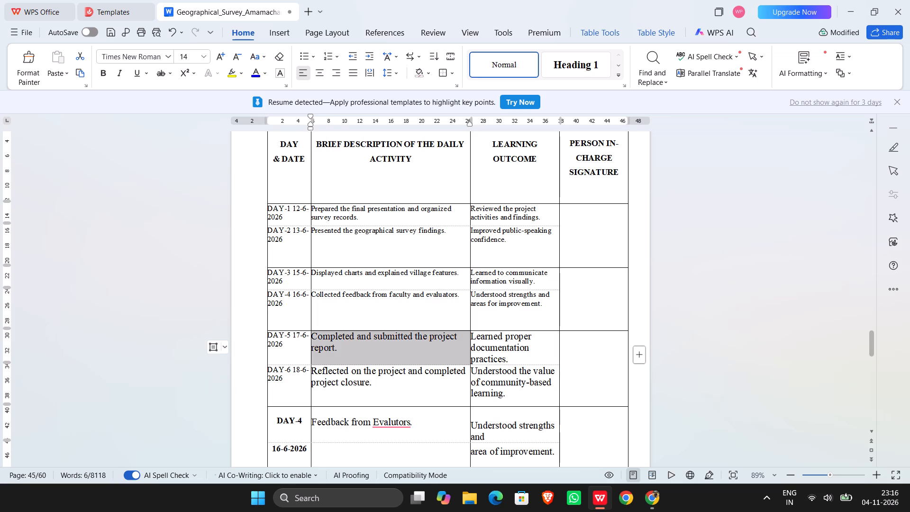
{"action": "key", "text": "BackSpace"}
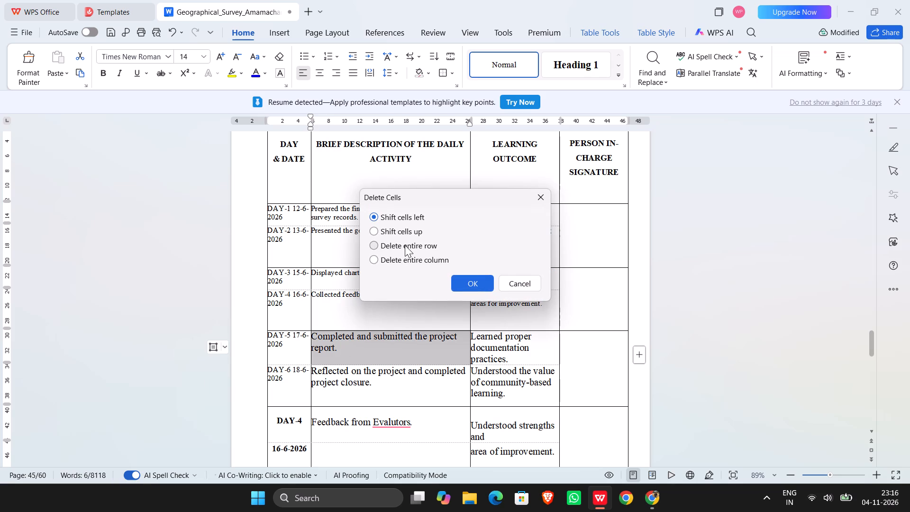
{"action": "left_click", "coordinate": [414, 247]}
{"action": "left_click", "coordinate": [474, 287]}
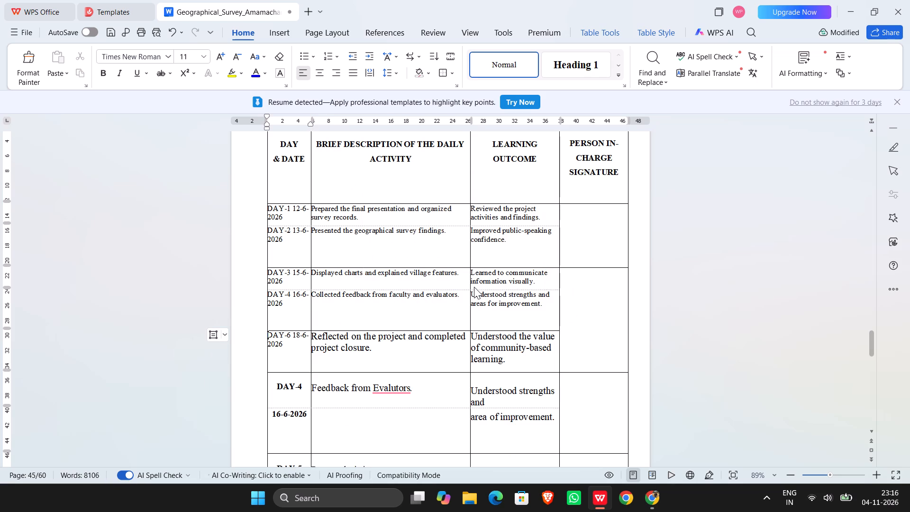
Delete the entire DAY-3 15-6-2026 row, "Displayed charts and explained village features.".
{"action": "double_click", "coordinate": [465, 274]}
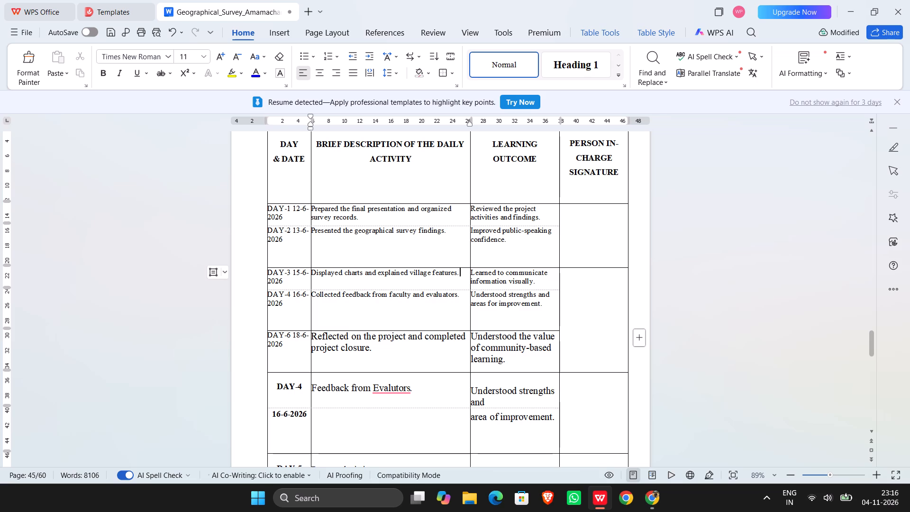
{"action": "key", "text": "BackSpace"}
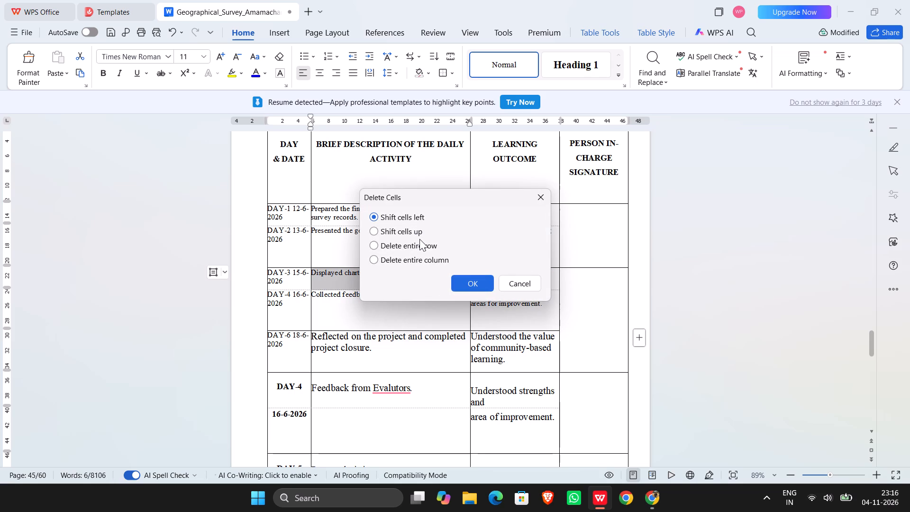
{"action": "left_click", "coordinate": [419, 239]}
{"action": "left_click", "coordinate": [425, 250]}
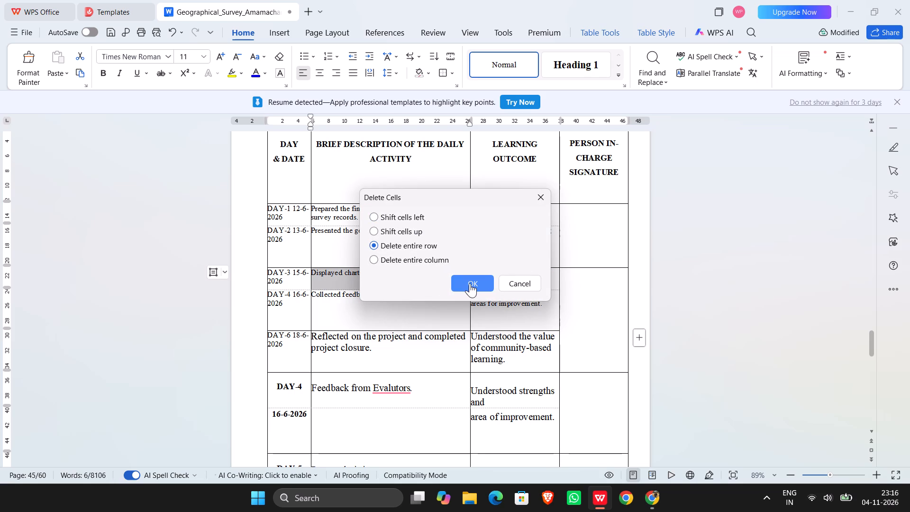
{"action": "left_click", "coordinate": [470, 283]}
Set the description and learning outcome texts of the non-bold DAY-4 16-6-2026 row to size 14.
{"action": "double_click", "coordinate": [428, 276]}
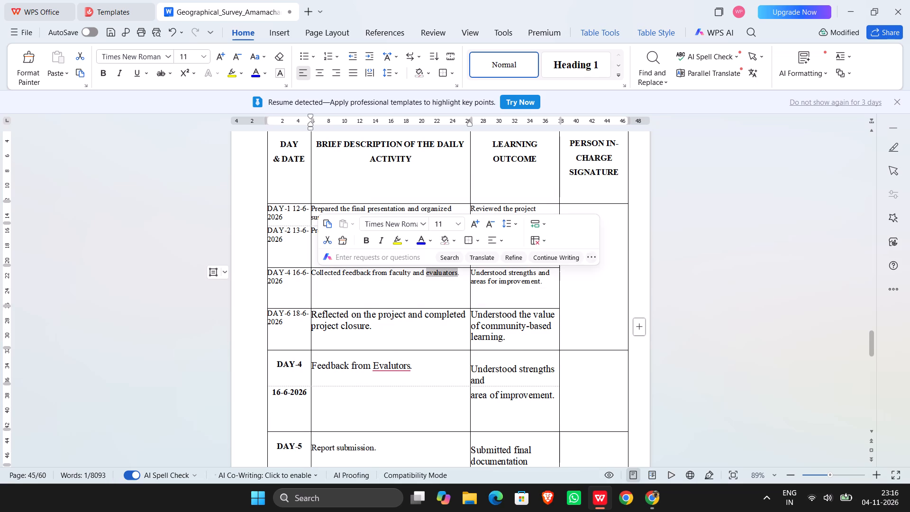
{"action": "triple_click", "coordinate": [444, 292]}
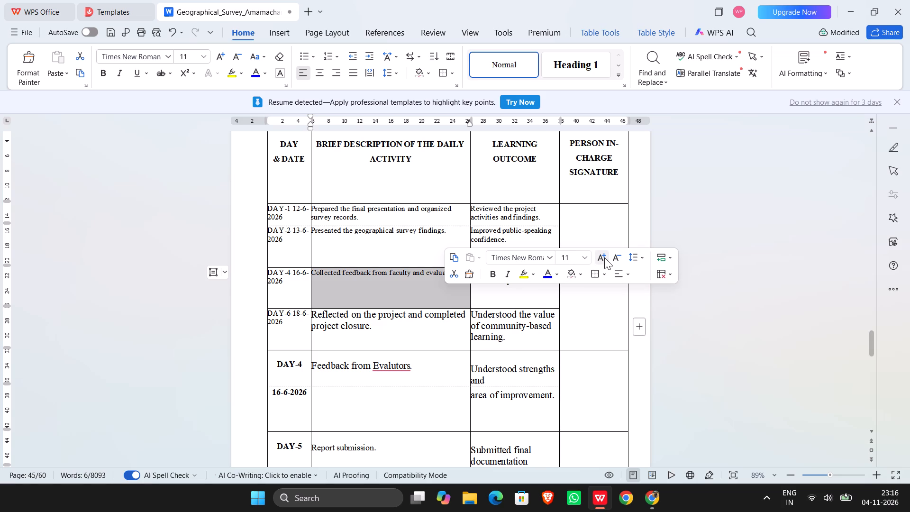
{"action": "double_click", "coordinate": [604, 257]}
{"action": "left_click", "coordinate": [532, 301]}
{"action": "triple_click", "coordinate": [532, 301]}
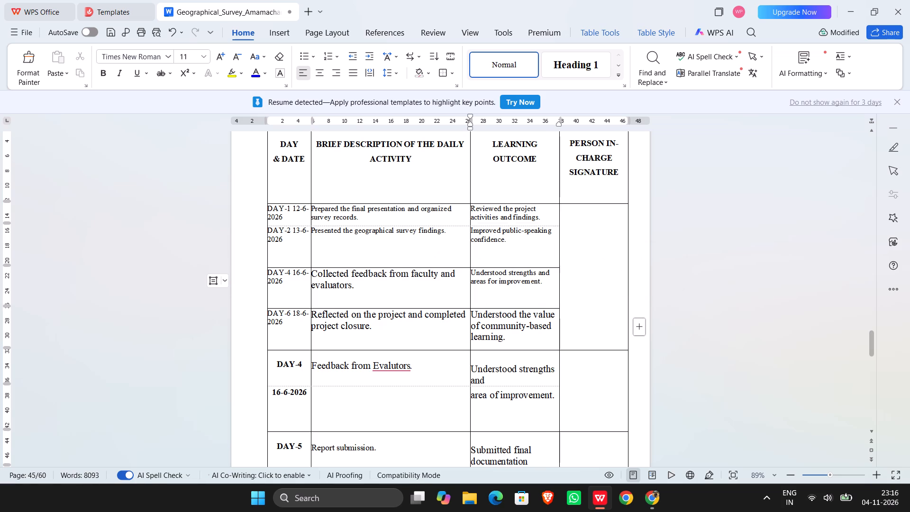
{"action": "double_click", "coordinate": [690, 270]}
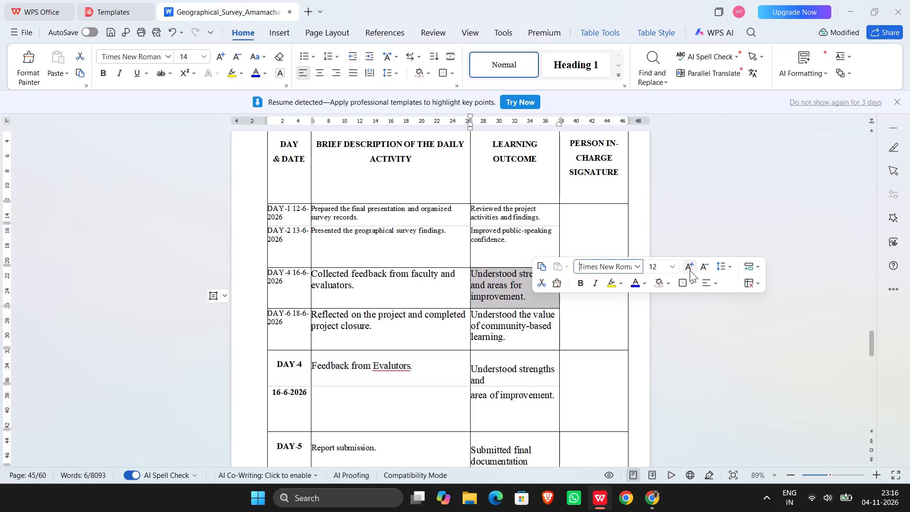
Set the learning outcome and description texts of the DAY-2 13-6-2026 row to size 14.
{"action": "triple_click", "coordinate": [523, 242]}
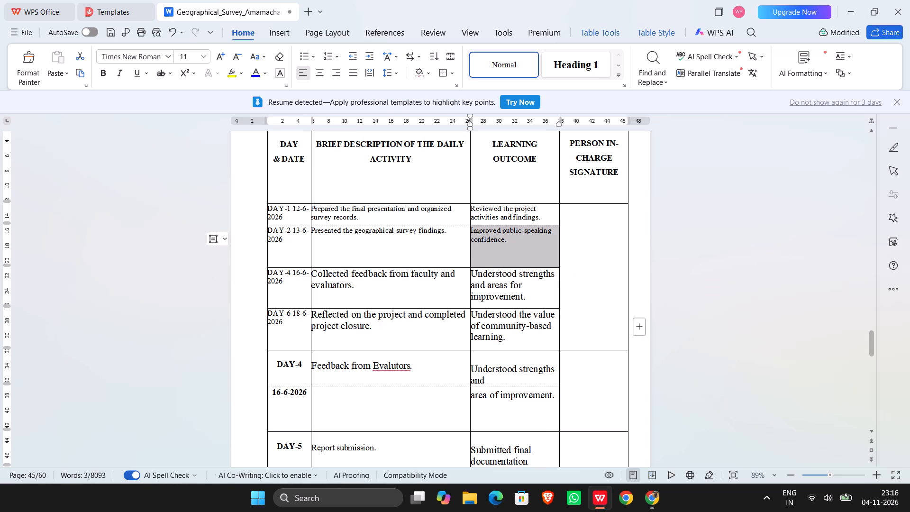
{"action": "double_click", "coordinate": [679, 210]}
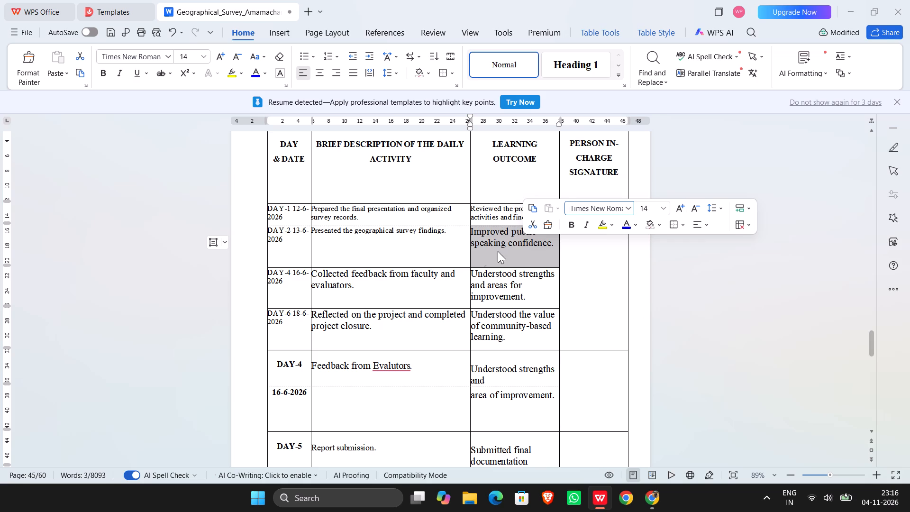
{"action": "double_click", "coordinate": [450, 244]}
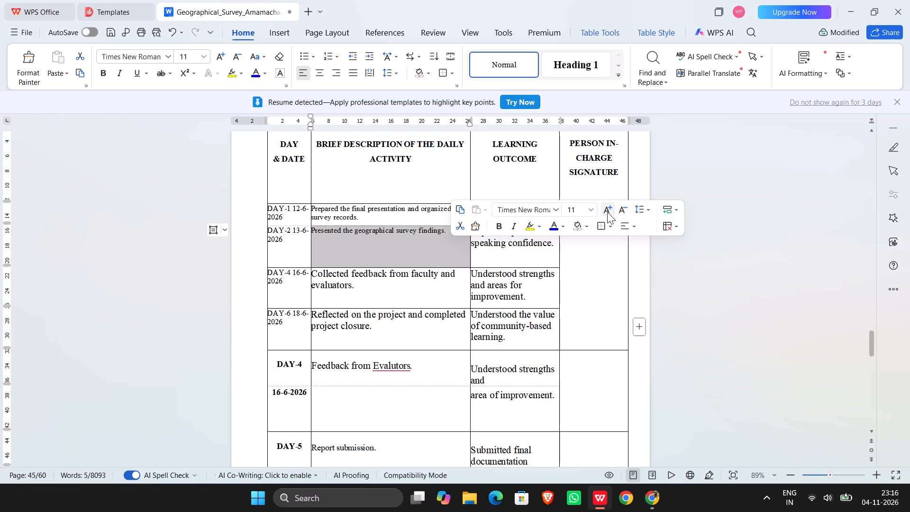
{"action": "double_click", "coordinate": [607, 213]}
Set the description and learning outcome texts of the DAY-1 12-6-2026 row to size 14.
{"action": "triple_click", "coordinate": [420, 213]}
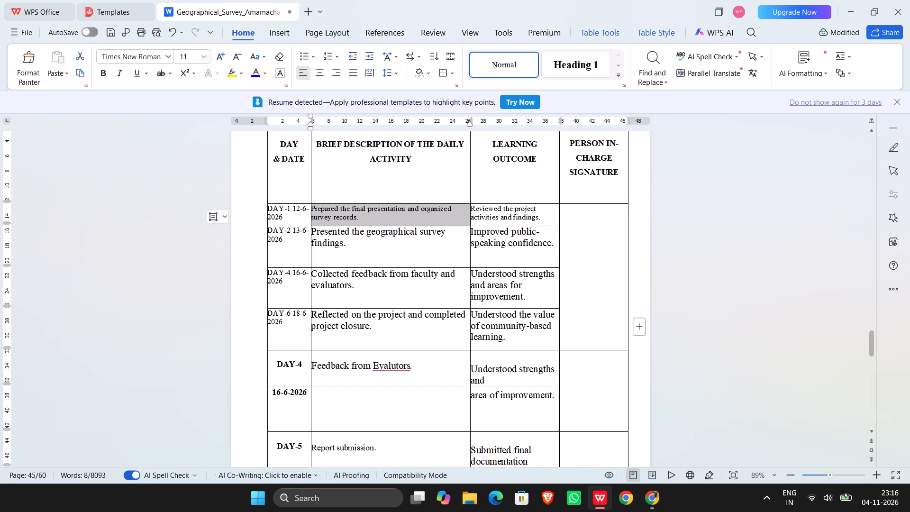
{"action": "double_click", "coordinate": [576, 181]}
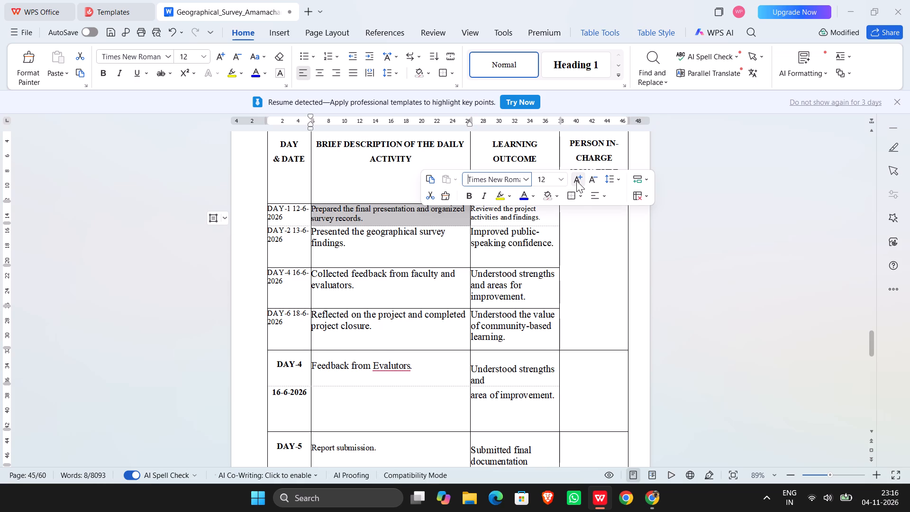
{"action": "double_click", "coordinate": [548, 222]}
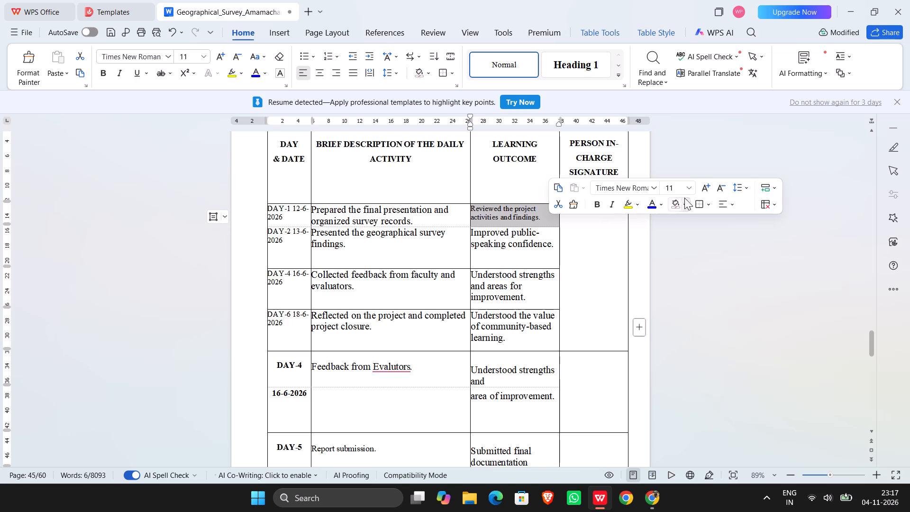
{"action": "double_click", "coordinate": [706, 186]}
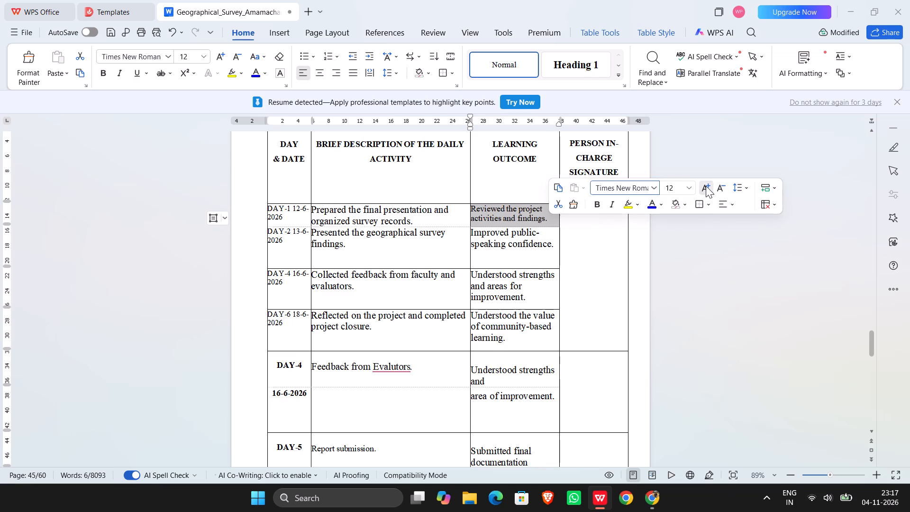
{"action": "left_click", "coordinate": [661, 242]}
Delete the entire DAY-2 13-6-2026 row, "Presented the geographical survey findings.", from the eighth week log.
{"action": "scroll", "coordinate": [661, 242], "scroll_direction": "down", "scroll_amount": 1}
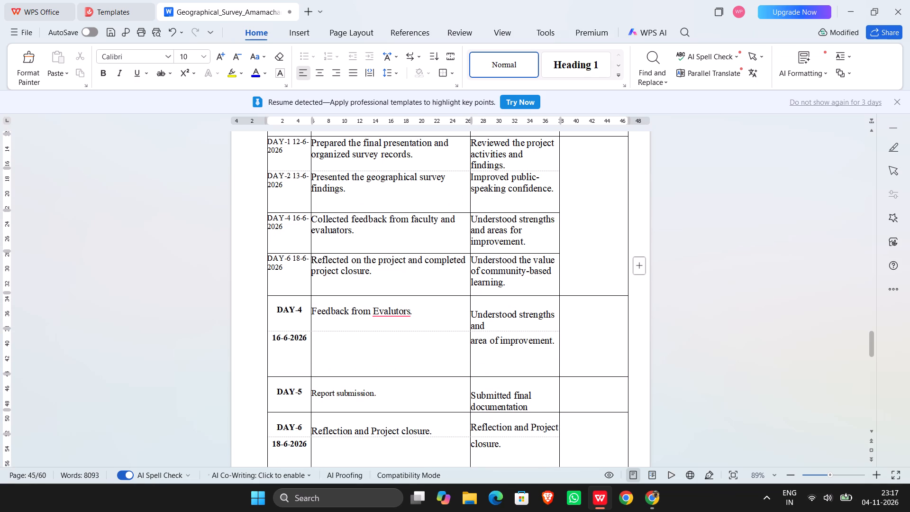
{"action": "double_click", "coordinate": [403, 192]}
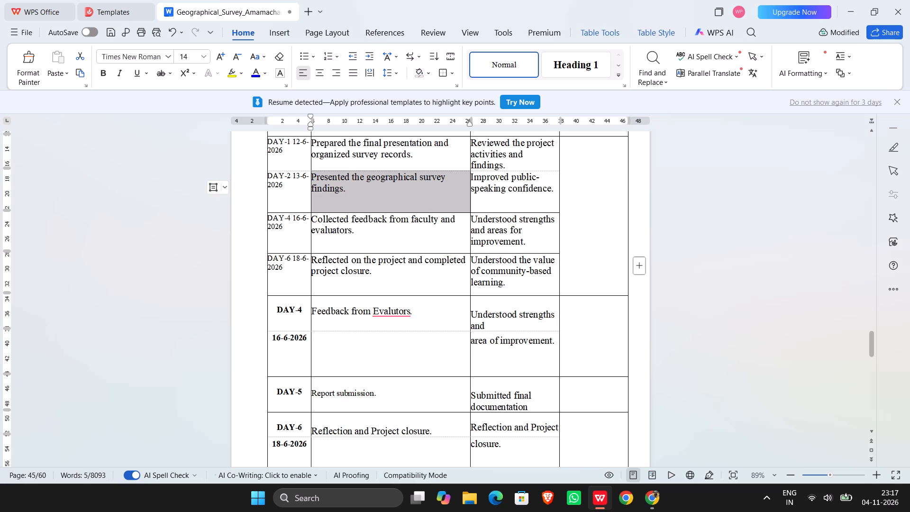
{"action": "key", "text": "BackSpace"}
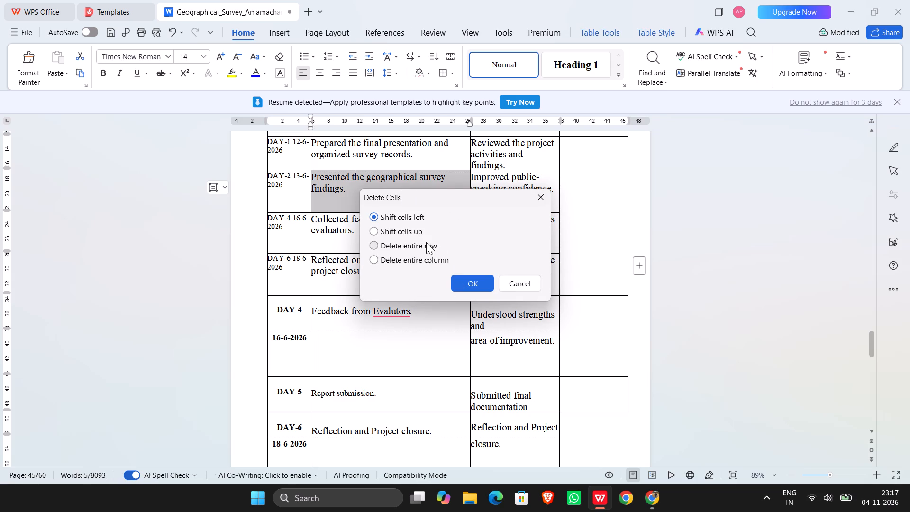
{"action": "left_click", "coordinate": [426, 243]}
{"action": "left_click", "coordinate": [467, 284]}
Look over the eighth week log, its day-wise notes and the Chapter 4 outcomes description pages for text size and layout.
{"action": "scroll", "coordinate": [467, 284], "scroll_direction": "up", "scroll_amount": 1}
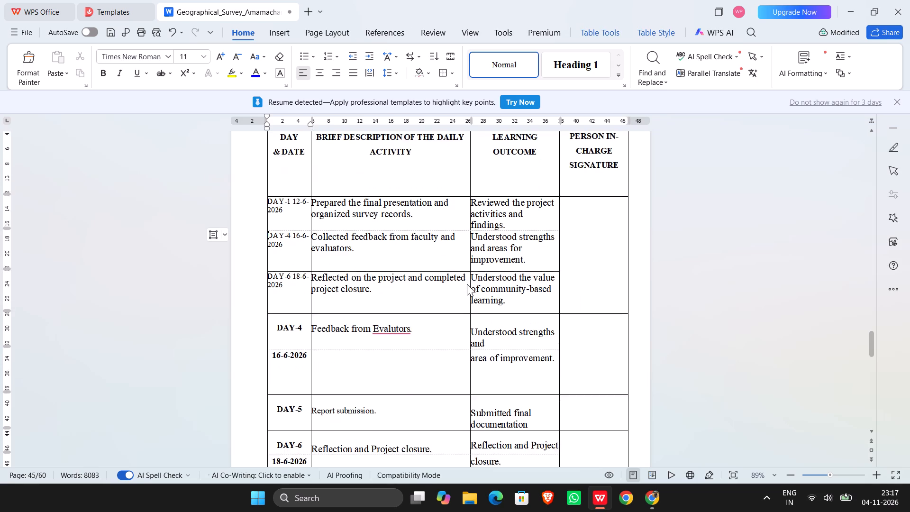
{"action": "scroll", "coordinate": [467, 284], "scroll_direction": "up", "scroll_amount": 1}
{"action": "scroll", "coordinate": [467, 284], "scroll_direction": "down", "scroll_amount": 9}
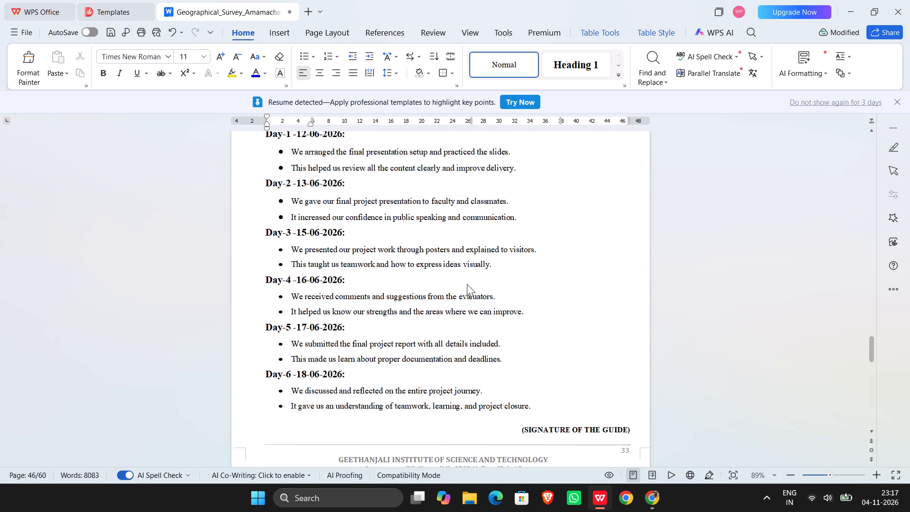
{"action": "scroll", "coordinate": [467, 284], "scroll_direction": "down", "scroll_amount": 6}
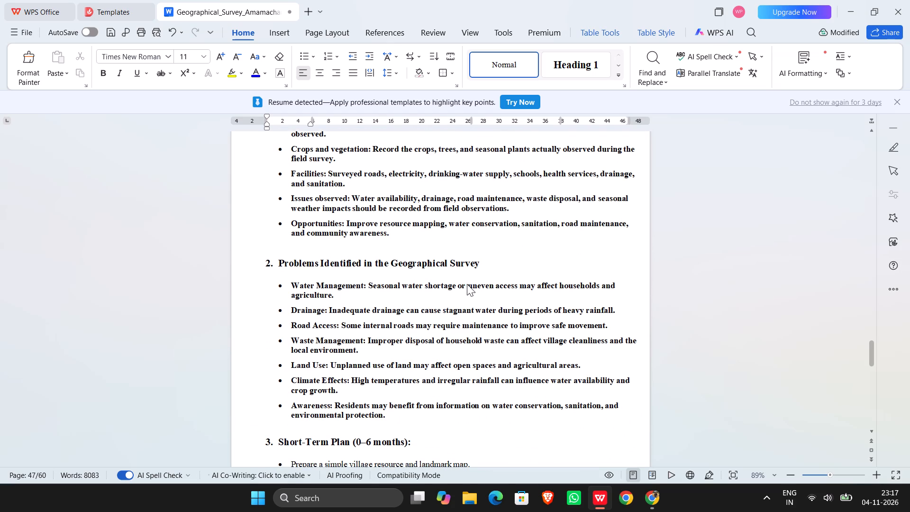
{"action": "scroll", "coordinate": [467, 284], "scroll_direction": "down", "scroll_amount": 5}
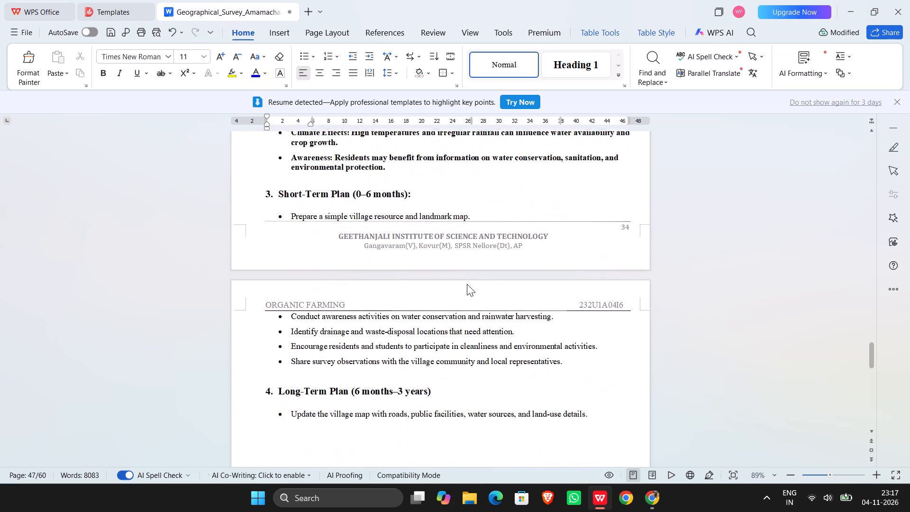
{"action": "scroll", "coordinate": [467, 284], "scroll_direction": "down", "scroll_amount": 4}
{"action": "scroll", "coordinate": [467, 284], "scroll_direction": "up", "scroll_amount": 3}
{"action": "scroll", "coordinate": [467, 284], "scroll_direction": "down", "scroll_amount": 6}
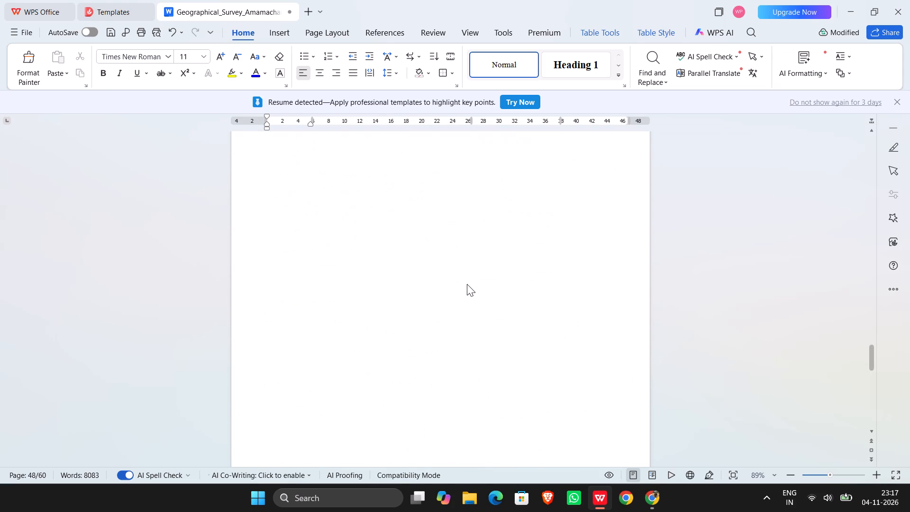
{"action": "scroll", "coordinate": [467, 284], "scroll_direction": "up", "scroll_amount": 4}
{"action": "scroll", "coordinate": [467, 284], "scroll_direction": "down", "scroll_amount": 5}
{"action": "scroll", "coordinate": [467, 284], "scroll_direction": "up", "scroll_amount": 3}
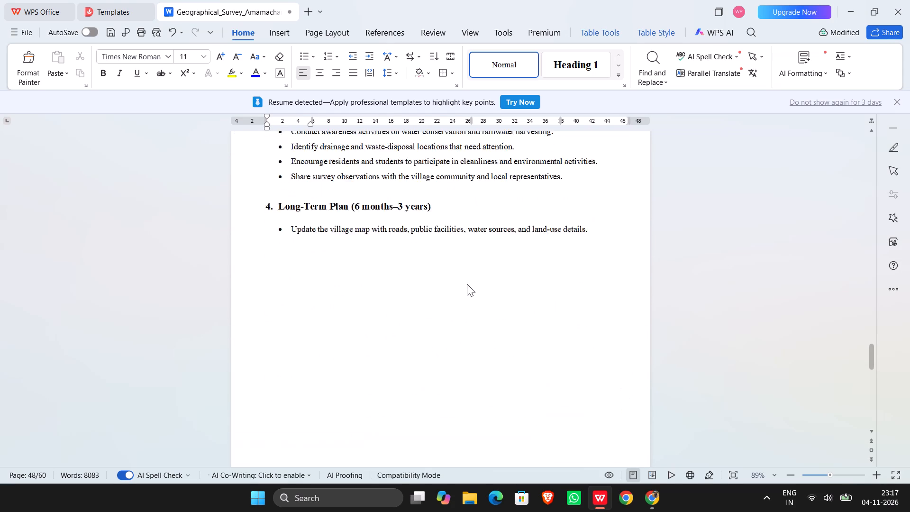
{"action": "scroll", "coordinate": [467, 284], "scroll_direction": "up", "scroll_amount": 6}
Set all bullets under "Village Survey – Key Points" in Chapter 4 to size 14.
{"action": "scroll", "coordinate": [467, 284], "scroll_direction": "down", "scroll_amount": 3}
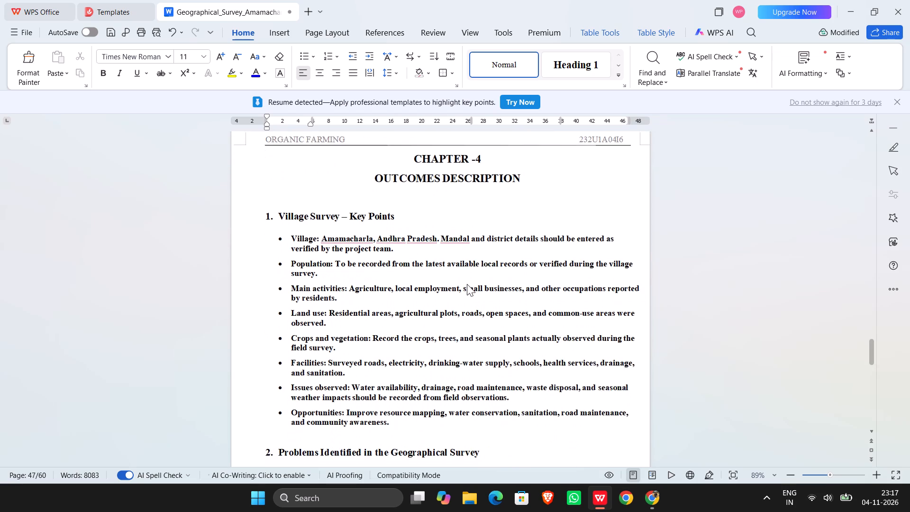
{"action": "scroll", "coordinate": [467, 284], "scroll_direction": "down", "scroll_amount": 1}
{"action": "left_click_drag", "start_coordinate": [290, 197], "coordinate": [439, 368]}
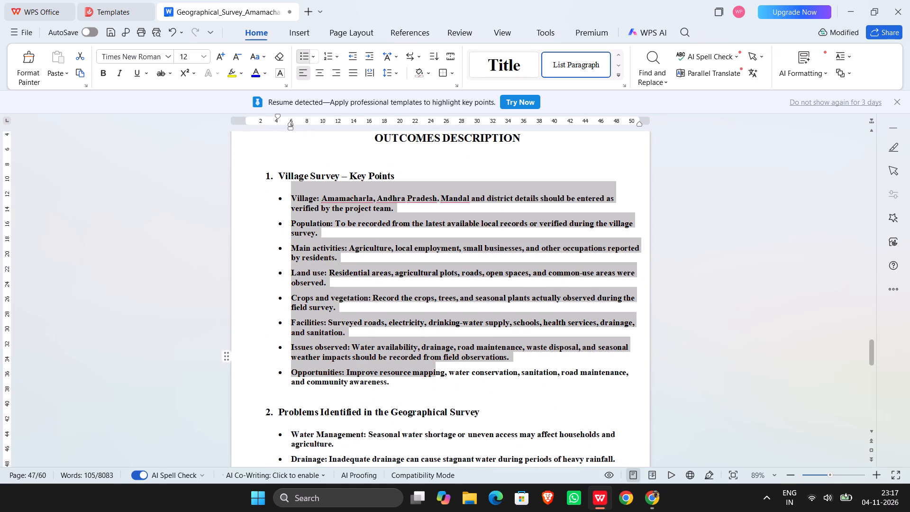
{"action": "left_click_drag", "start_coordinate": [439, 368], "coordinate": [434, 382]}
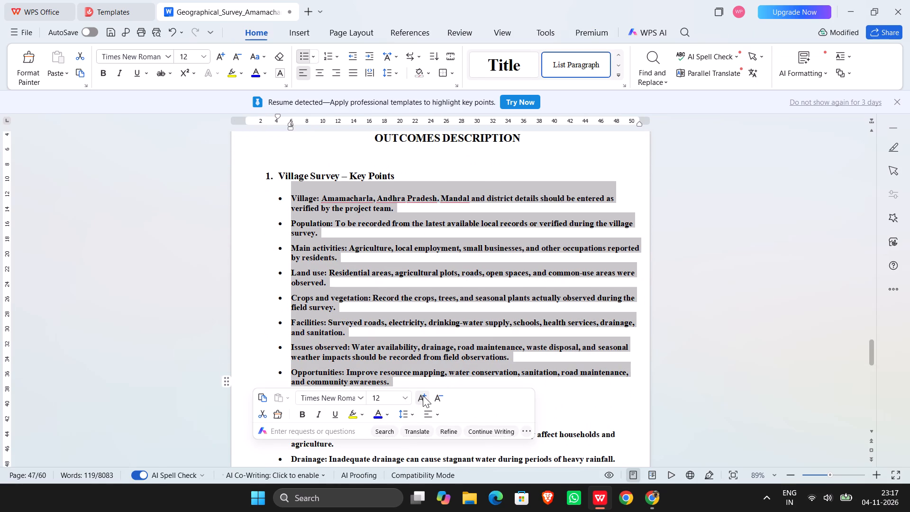
{"action": "left_click", "coordinate": [423, 395]}
{"action": "left_click", "coordinate": [518, 314]}
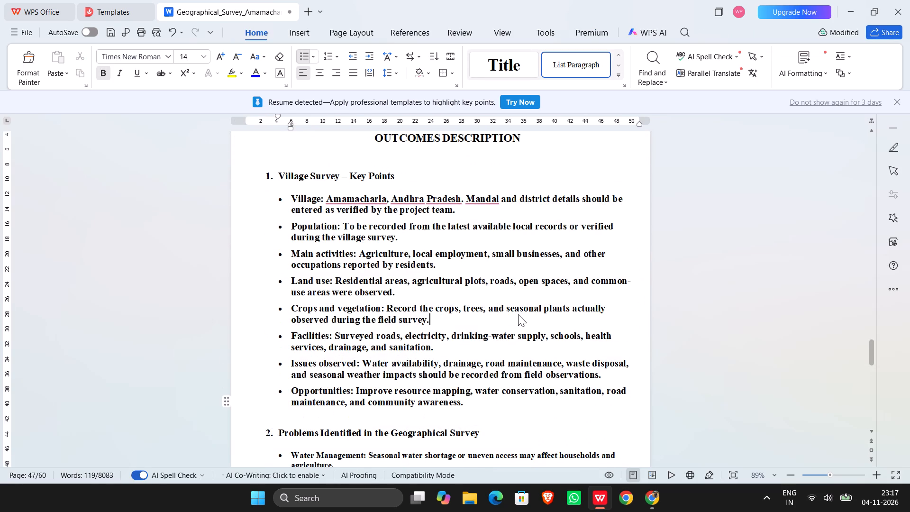
Set all bullets under "Problems Identified in the Geographical Survey" to size 14.
{"action": "scroll", "coordinate": [518, 314], "scroll_direction": "down", "scroll_amount": 2}
{"action": "scroll", "coordinate": [350, 322], "scroll_direction": "down", "scroll_amount": 3}
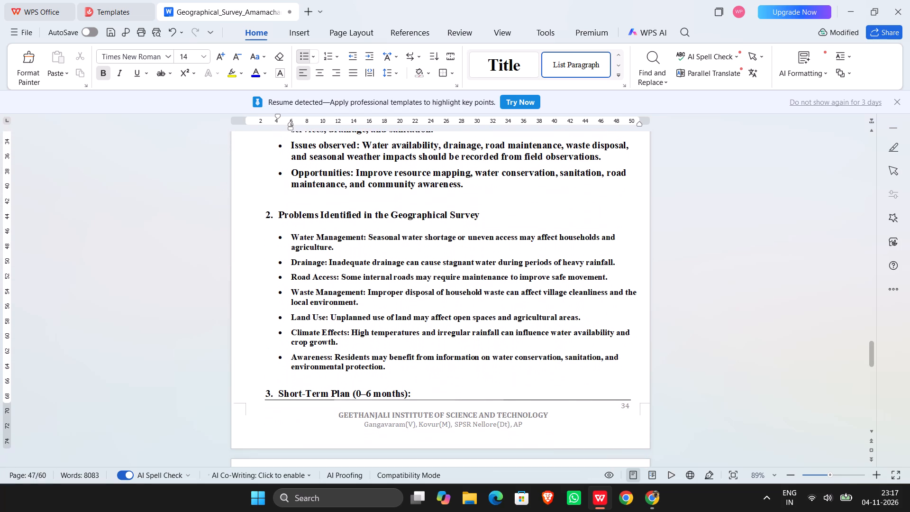
{"action": "left_click_drag", "start_coordinate": [289, 236], "coordinate": [393, 377]}
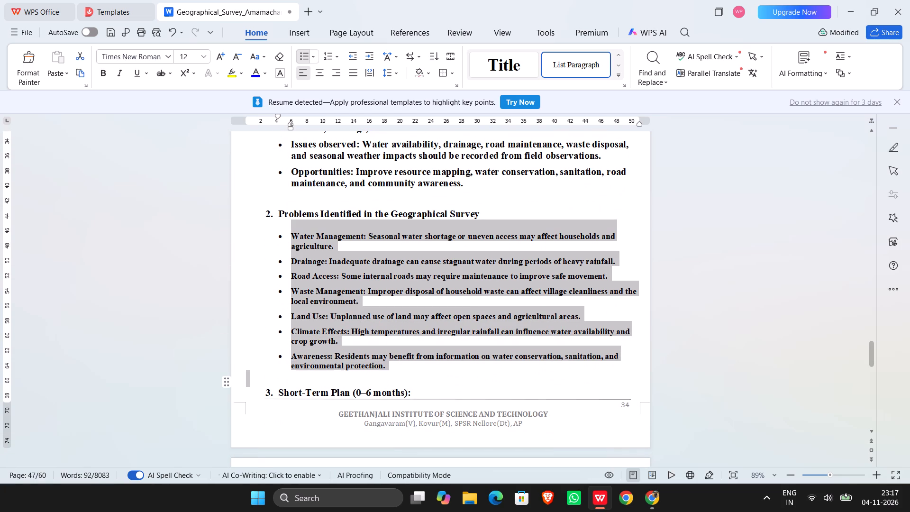
{"action": "left_click", "coordinate": [276, 400]}
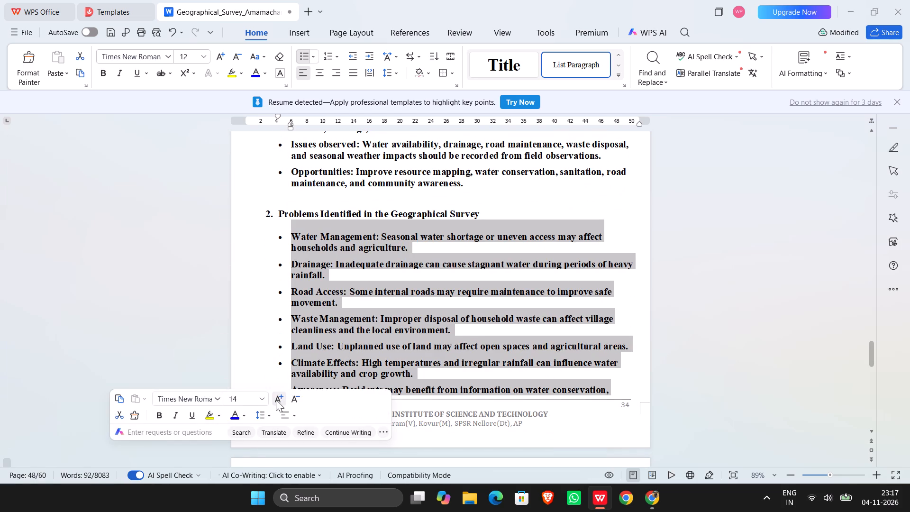
{"action": "left_click", "coordinate": [472, 322]}
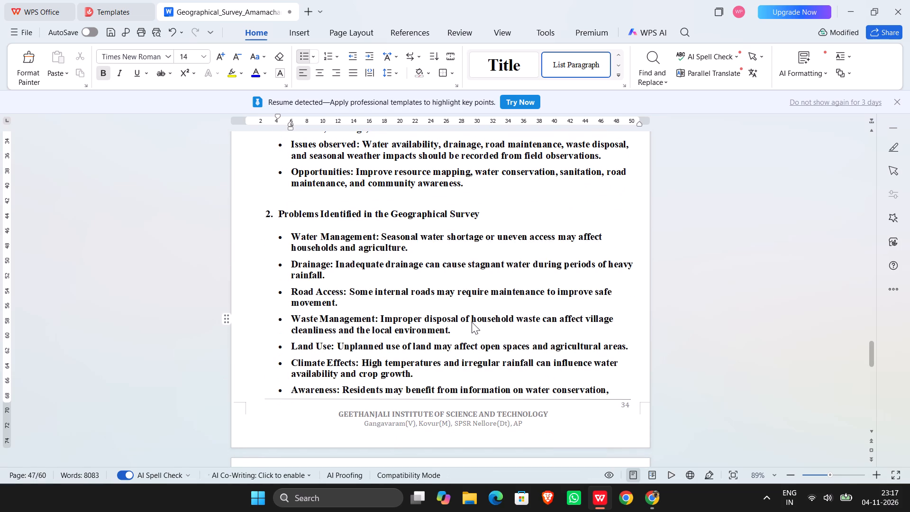
Remove bold from the "Problems Identified in the Geographical Survey" bullets, from "Water Management" through "water conservation," in the Awareness bullet.
{"action": "left_click_drag", "start_coordinate": [286, 232], "coordinate": [531, 385]}
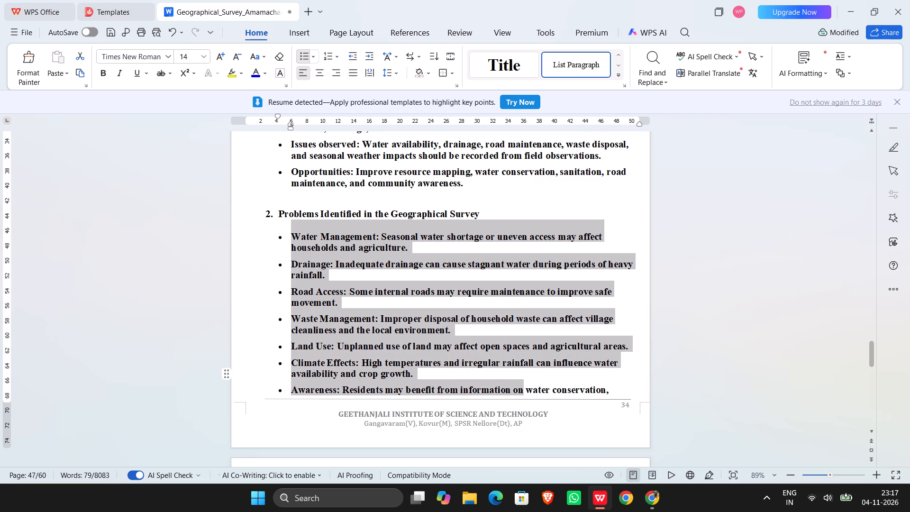
{"action": "left_click_drag", "start_coordinate": [531, 385], "coordinate": [637, 395]}
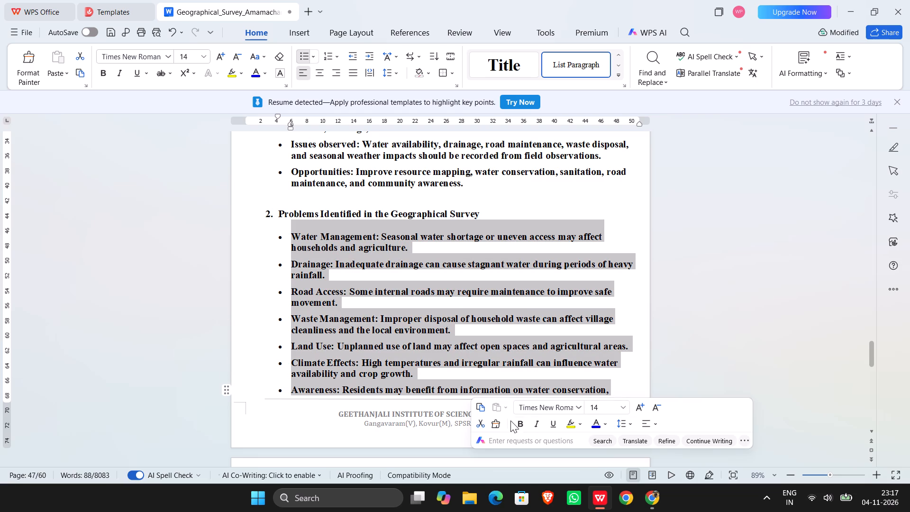
{"action": "left_click", "coordinate": [522, 429]}
{"action": "left_click", "coordinate": [246, 315]}
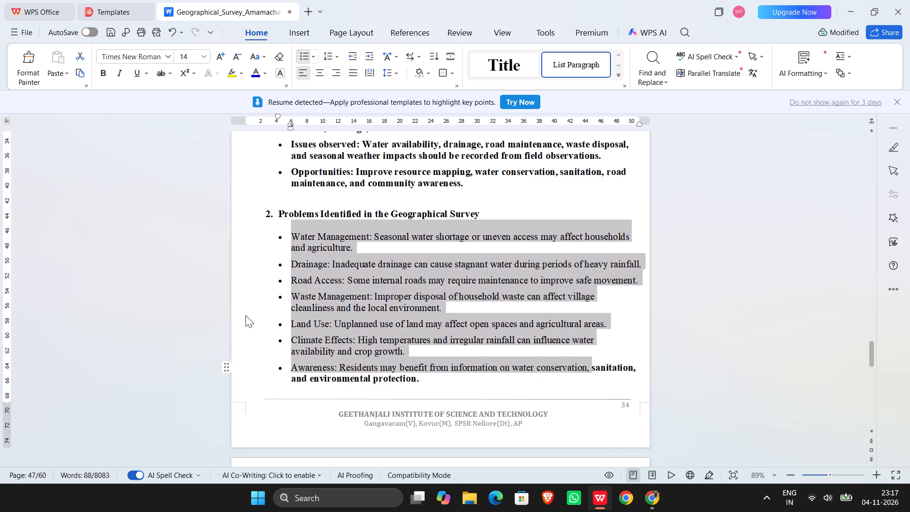
{"action": "scroll", "coordinate": [364, 304], "scroll_direction": "up", "scroll_amount": 2}
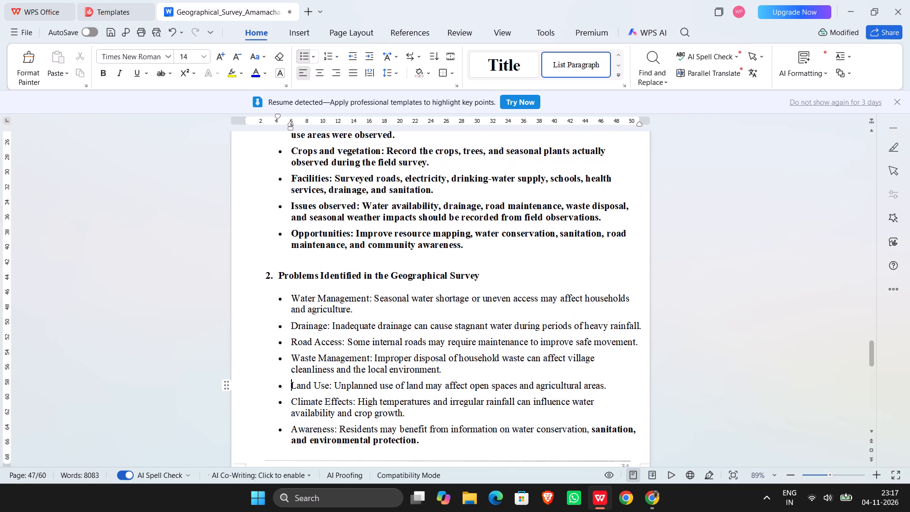
Set the five bullets under "Short-Term Plan (0–6 months)" to size 14.
{"action": "scroll", "coordinate": [364, 304], "scroll_direction": "down", "scroll_amount": 5}
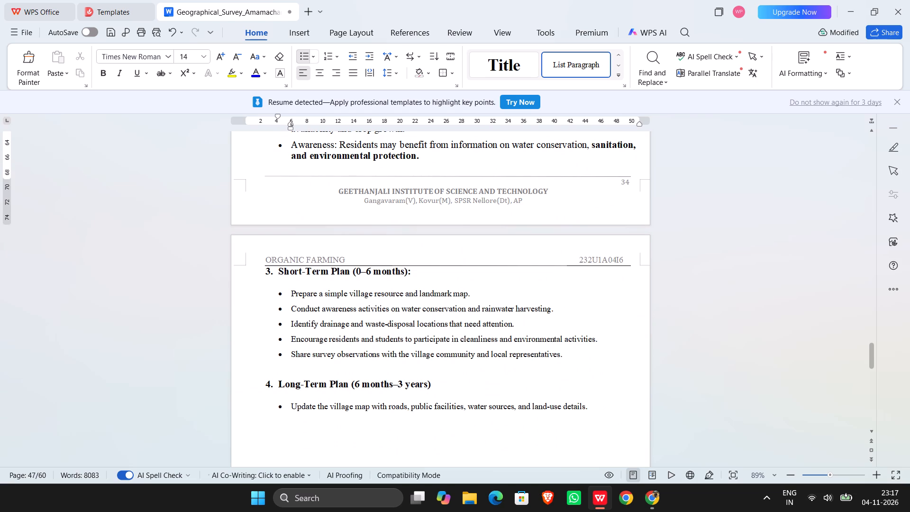
{"action": "left_click_drag", "start_coordinate": [288, 290], "coordinate": [511, 361]}
{"action": "left_click", "coordinate": [275, 379]}
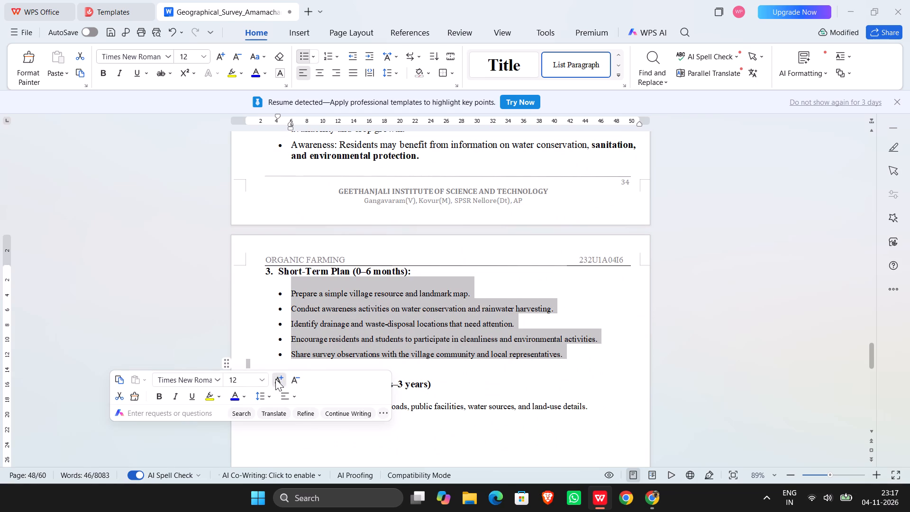
{"action": "left_click", "coordinate": [462, 383]}
Remove bold from all bullets under "Village Survey – Key Points".
{"action": "scroll", "coordinate": [411, 379], "scroll_direction": "up", "scroll_amount": 1}
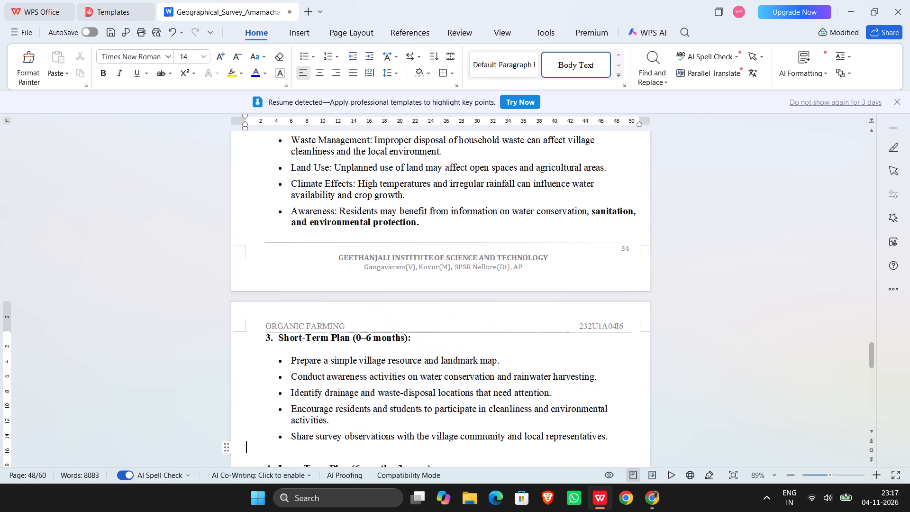
{"action": "scroll", "coordinate": [411, 379], "scroll_direction": "up", "scroll_amount": 4}
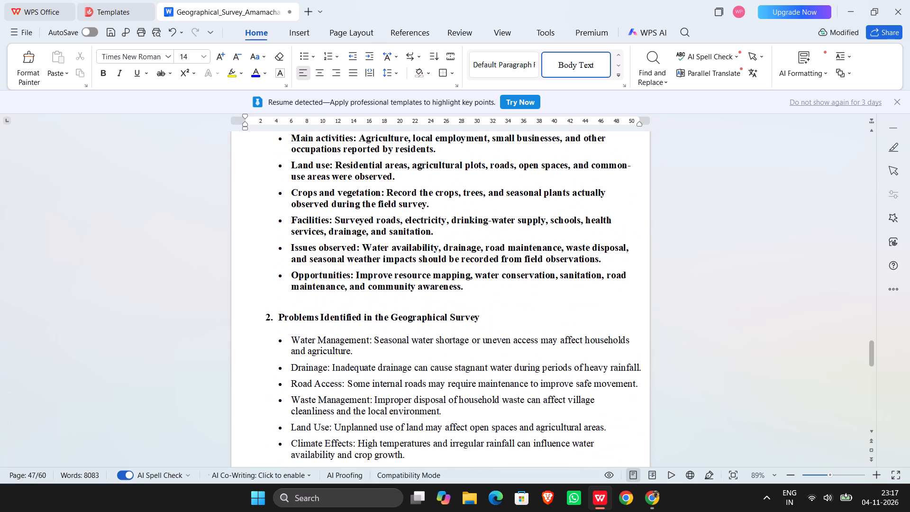
{"action": "scroll", "coordinate": [478, 315], "scroll_direction": "up", "scroll_amount": 2}
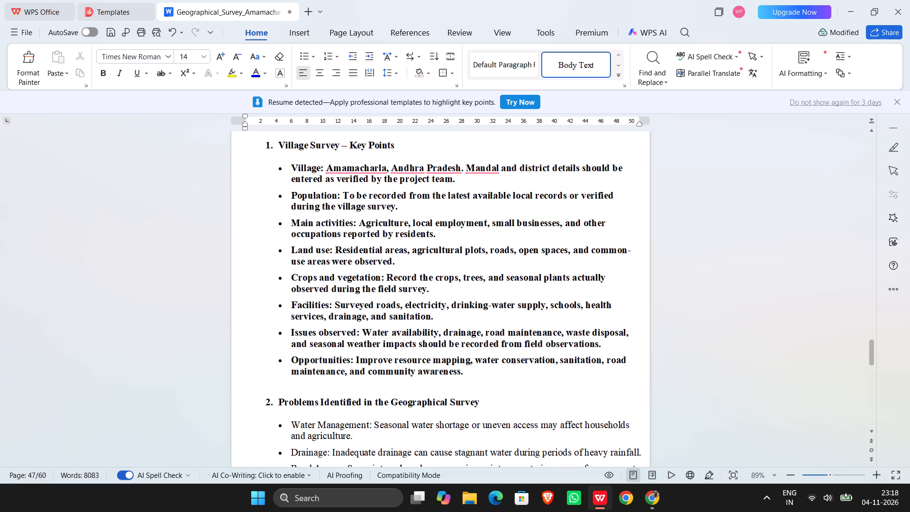
{"action": "left_click_drag", "start_coordinate": [472, 371], "coordinate": [293, 166]}
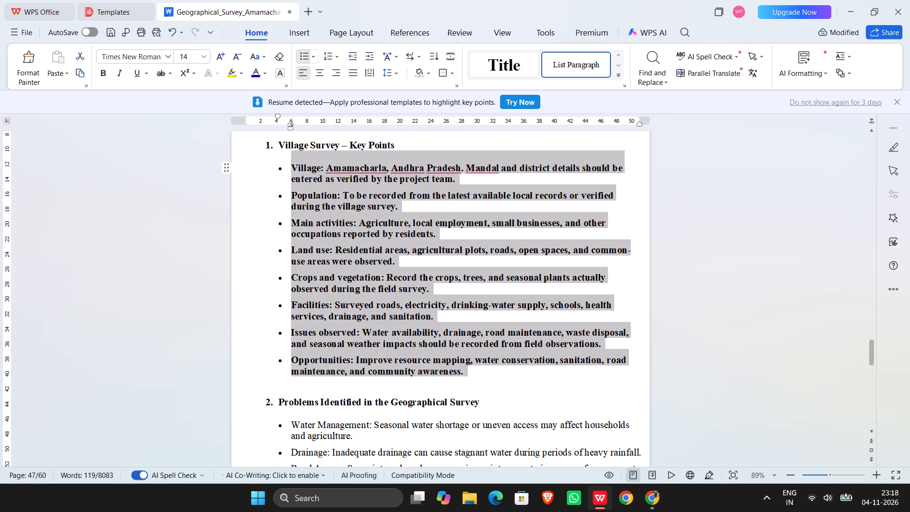
{"action": "left_click", "coordinate": [197, 122]}
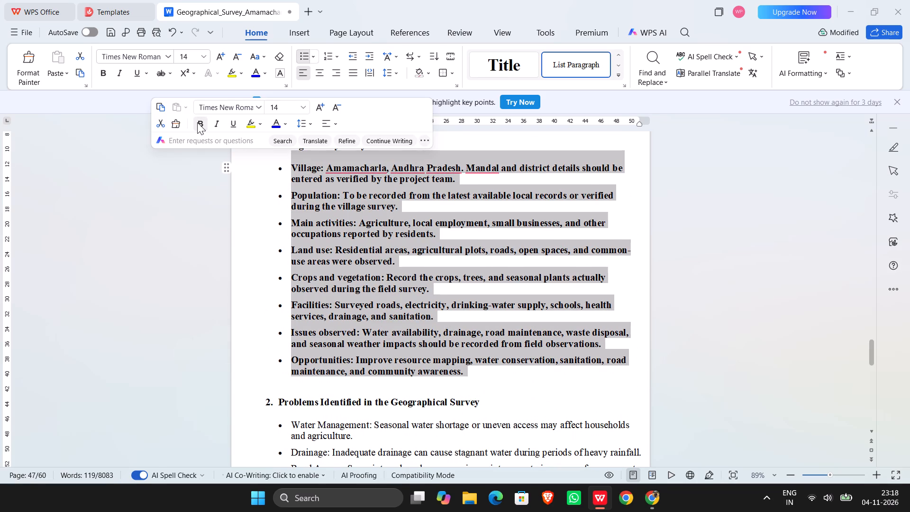
{"action": "left_click", "coordinate": [239, 204]}
{"action": "left_click", "coordinate": [328, 253]}
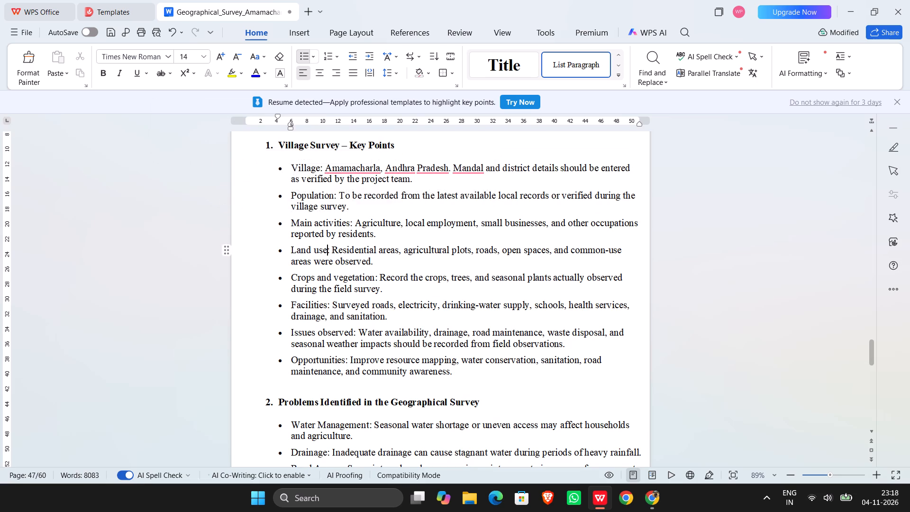
Set the "Update the village map" bullet under "Long-Term Plan (6 months–3 years)" to size 14.
{"action": "scroll", "coordinate": [328, 253], "scroll_direction": "down", "scroll_amount": 9}
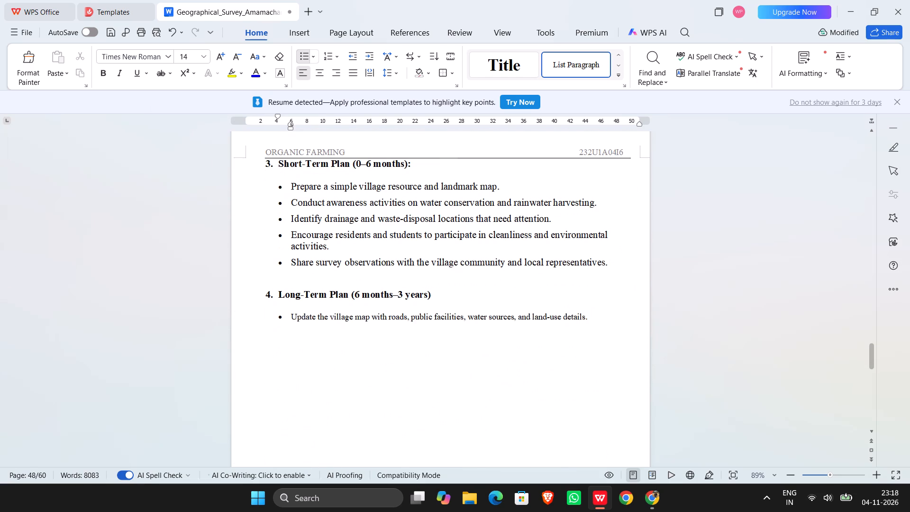
{"action": "double_click", "coordinate": [601, 317]}
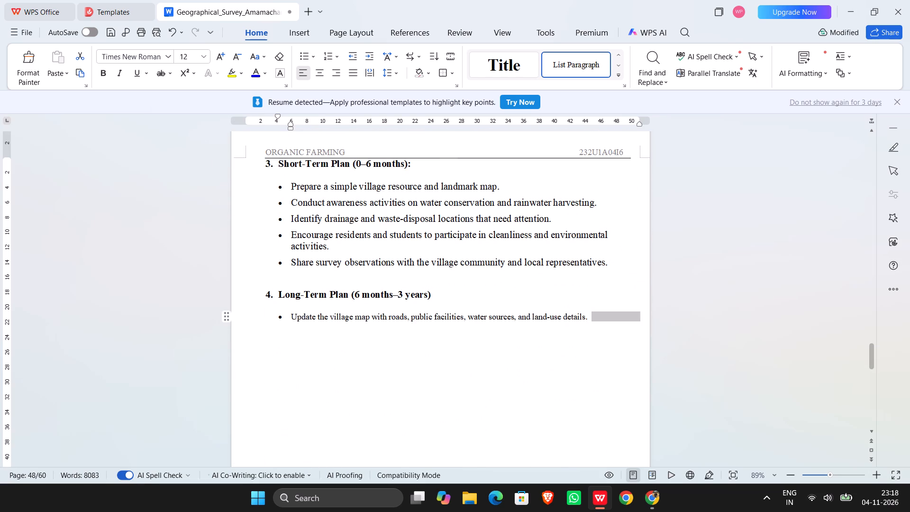
{"action": "left_click", "coordinate": [601, 317]}
{"action": "left_click", "coordinate": [594, 318]}
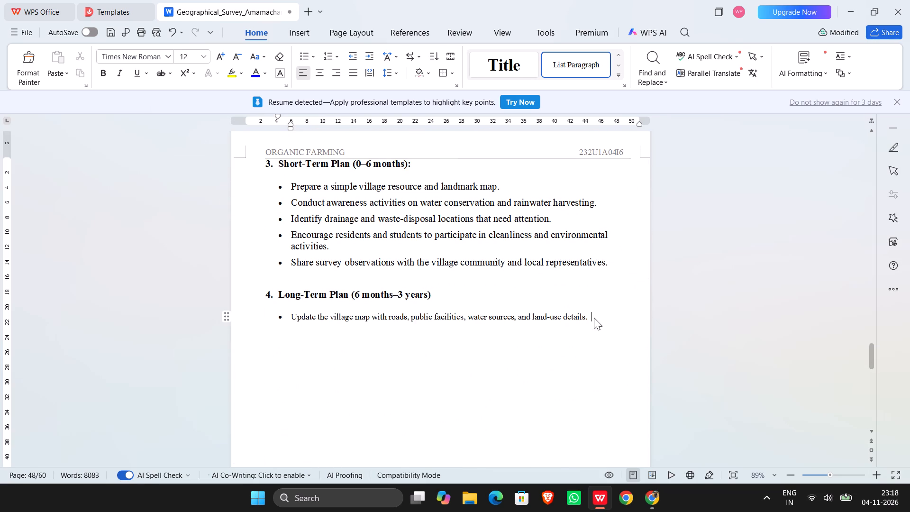
{"action": "left_click_drag", "start_coordinate": [588, 317], "coordinate": [295, 316]}
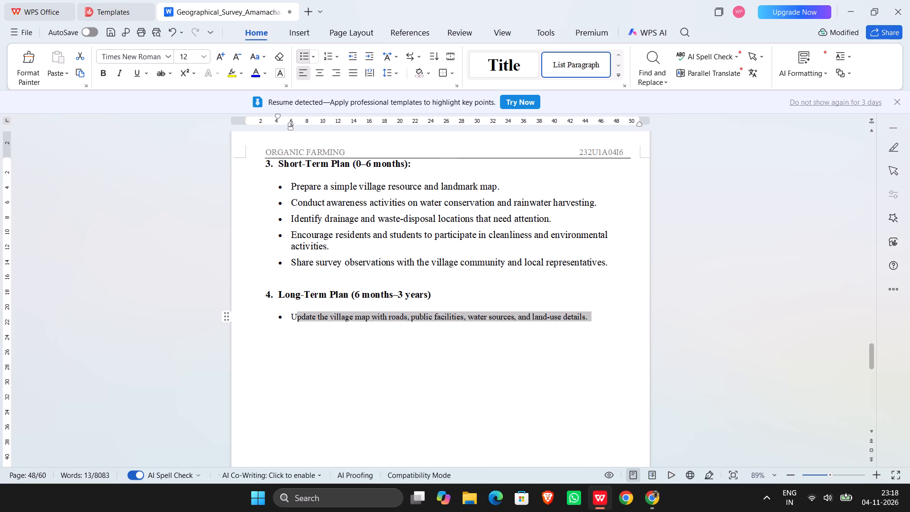
{"action": "left_click_drag", "start_coordinate": [295, 316], "coordinate": [292, 316]}
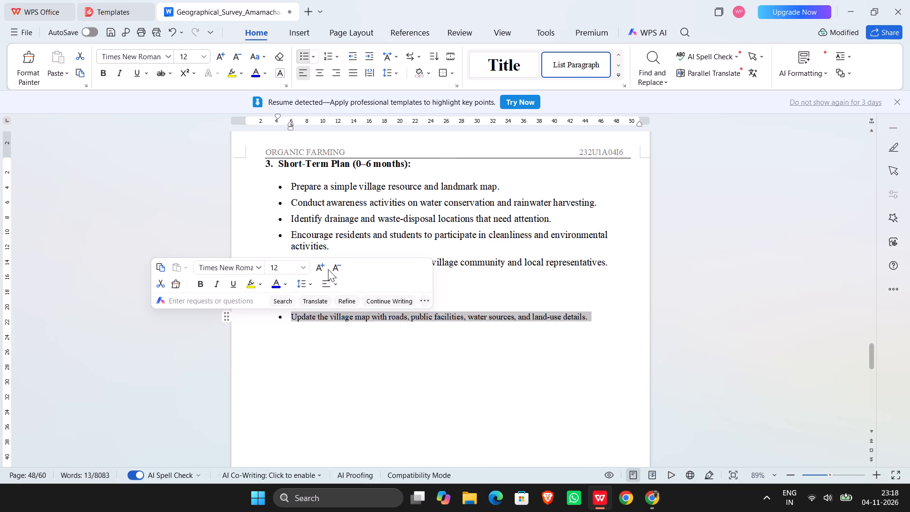
{"action": "left_click", "coordinate": [321, 270]}
{"action": "left_click", "coordinate": [409, 363]}
Review the layout of the remaining Long-Term Plan bullets and the Awareness Programmes and Outcomes sections across the page break.
{"action": "scroll", "coordinate": [409, 363], "scroll_direction": "down", "scroll_amount": 1}
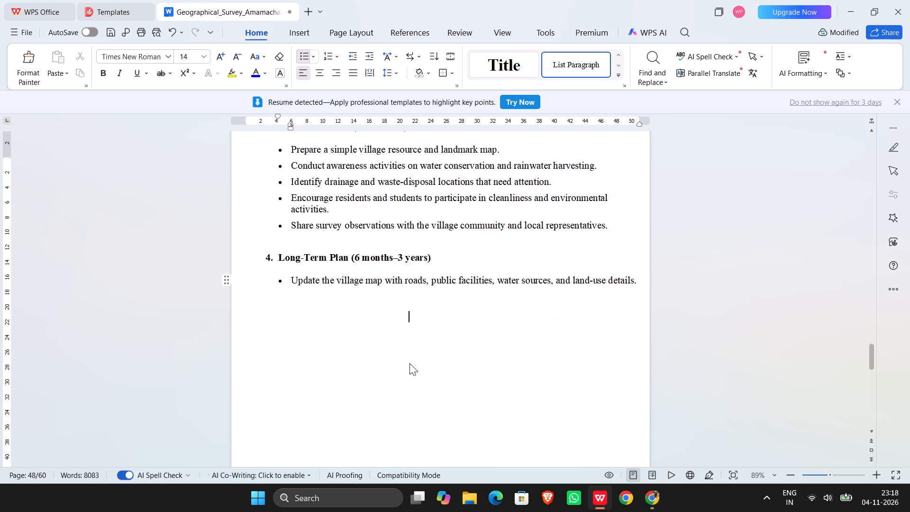
{"action": "scroll", "coordinate": [409, 363], "scroll_direction": "down", "scroll_amount": 8}
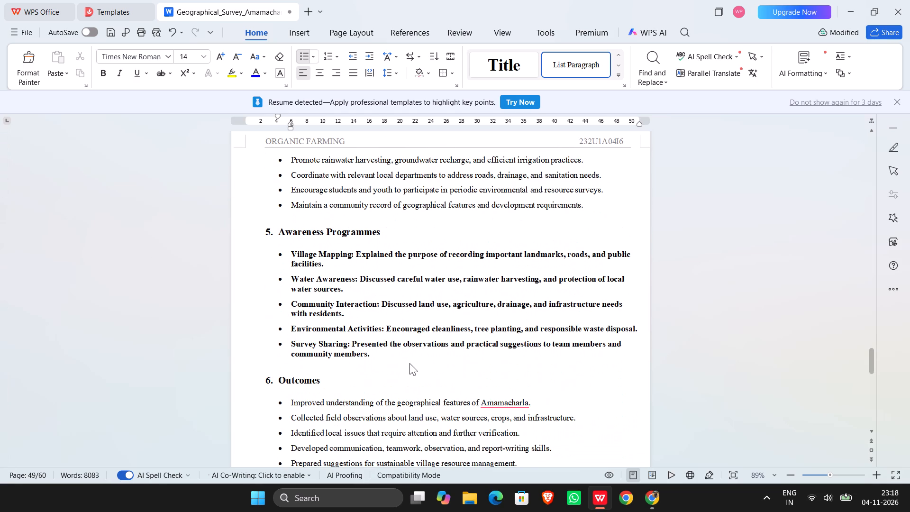
{"action": "scroll", "coordinate": [409, 363], "scroll_direction": "up", "scroll_amount": 6}
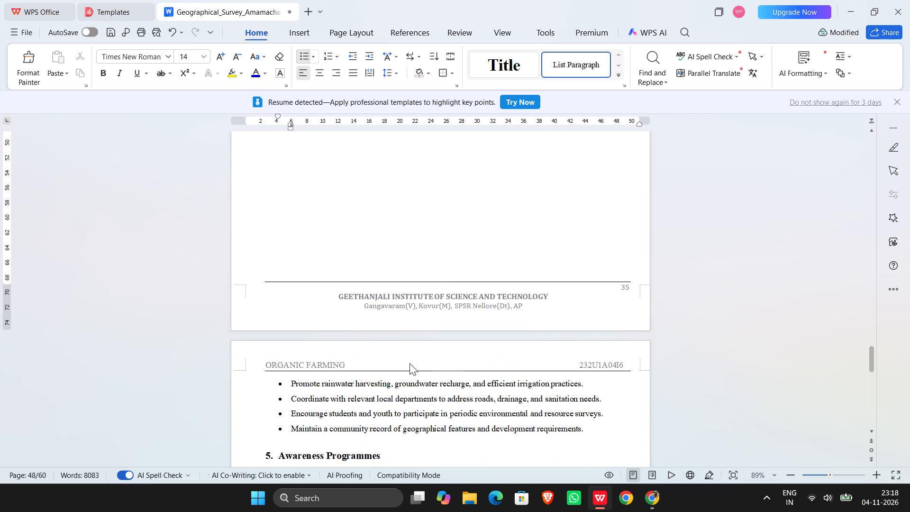
{"action": "scroll", "coordinate": [409, 363], "scroll_direction": "up", "scroll_amount": 4}
{"action": "scroll", "coordinate": [409, 363], "scroll_direction": "down", "scroll_amount": 1}
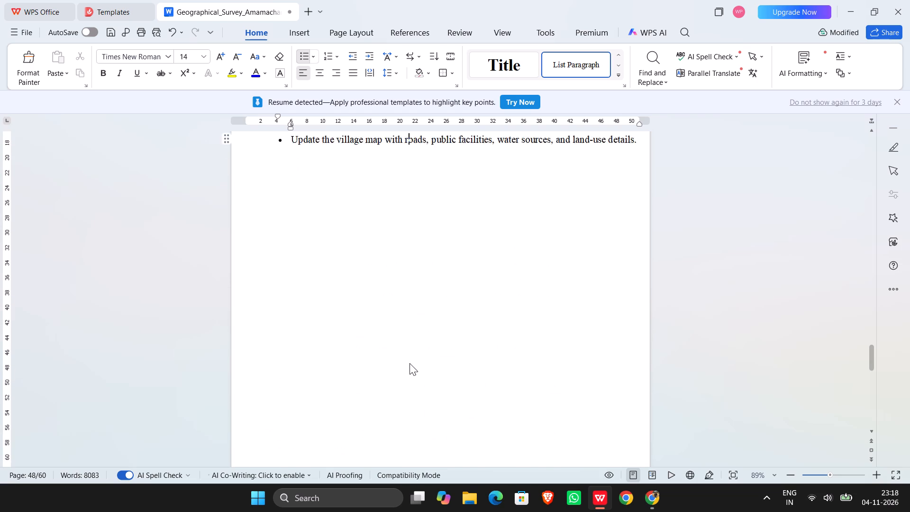
{"action": "scroll", "coordinate": [409, 363], "scroll_direction": "down", "scroll_amount": 7}
{"action": "scroll", "coordinate": [409, 363], "scroll_direction": "up", "scroll_amount": 2}
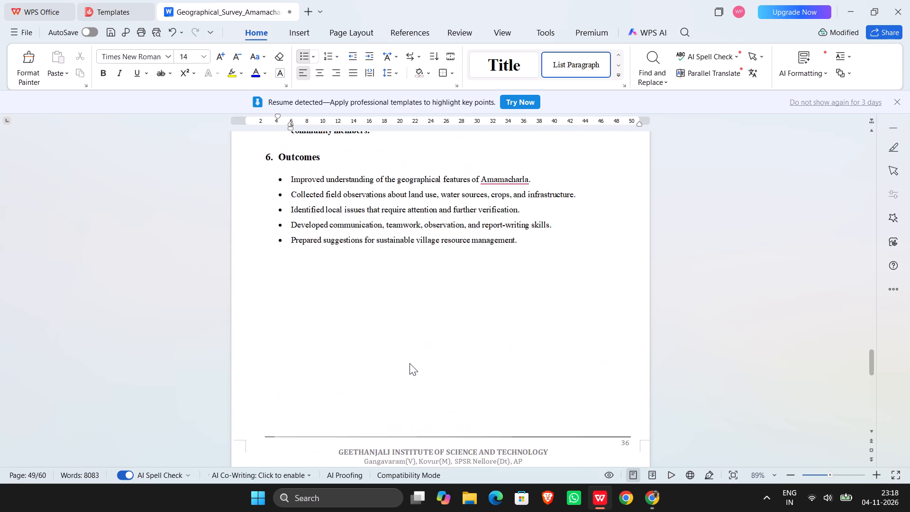
{"action": "scroll", "coordinate": [409, 363], "scroll_direction": "up", "scroll_amount": 2}
{"action": "scroll", "coordinate": [409, 363], "scroll_direction": "down", "scroll_amount": 2}
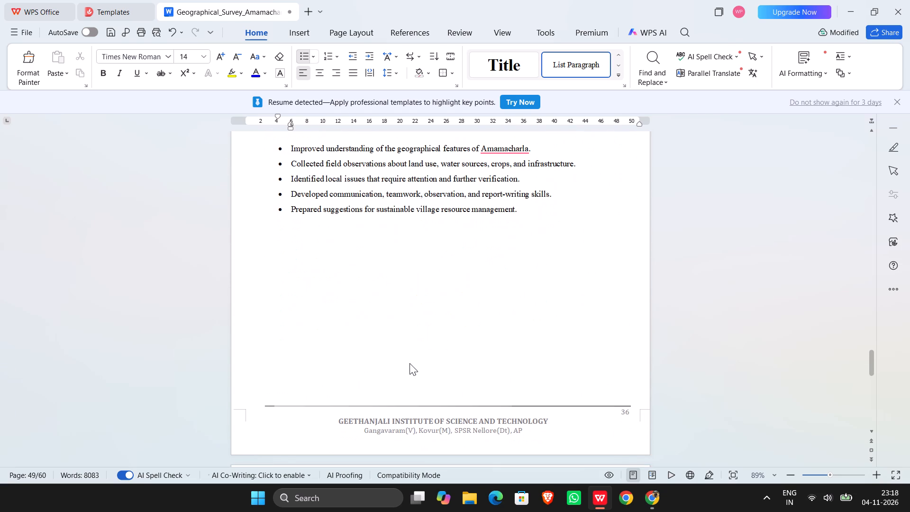
{"action": "scroll", "coordinate": [409, 363], "scroll_direction": "down", "scroll_amount": 3}
{"action": "scroll", "coordinate": [409, 363], "scroll_direction": "up", "scroll_amount": 5}
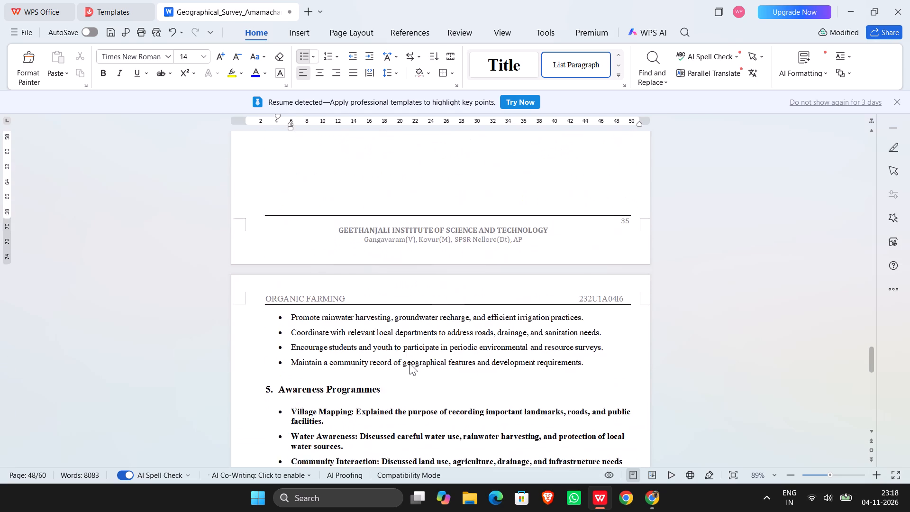
{"action": "scroll", "coordinate": [409, 363], "scroll_direction": "up", "scroll_amount": 2}
{"action": "scroll", "coordinate": [342, 392], "scroll_direction": "down", "scroll_amount": 3}
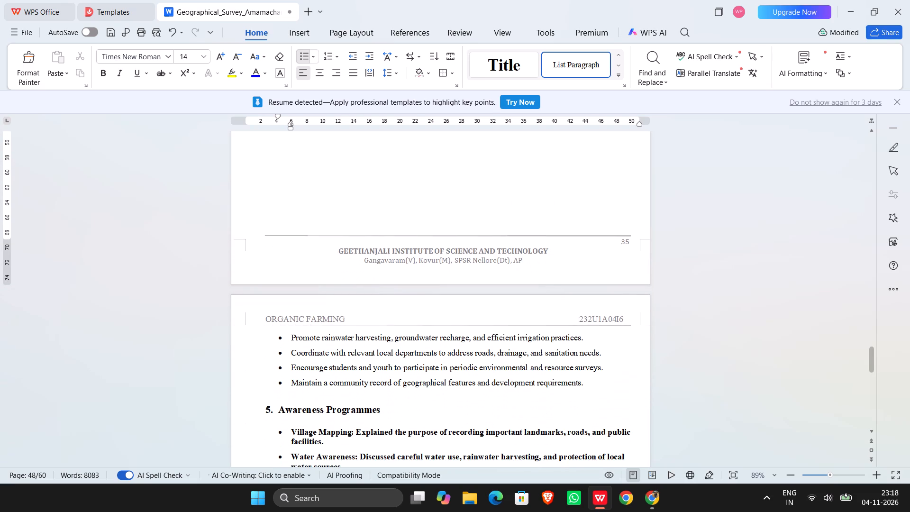
Copy the four remaining Long-Term Plan bullets, "Promote rainwater harvesting" through "Maintain a community record", and paste them below the "Update the village map" bullet.
{"action": "left_click_drag", "start_coordinate": [288, 336], "coordinate": [452, 384]}
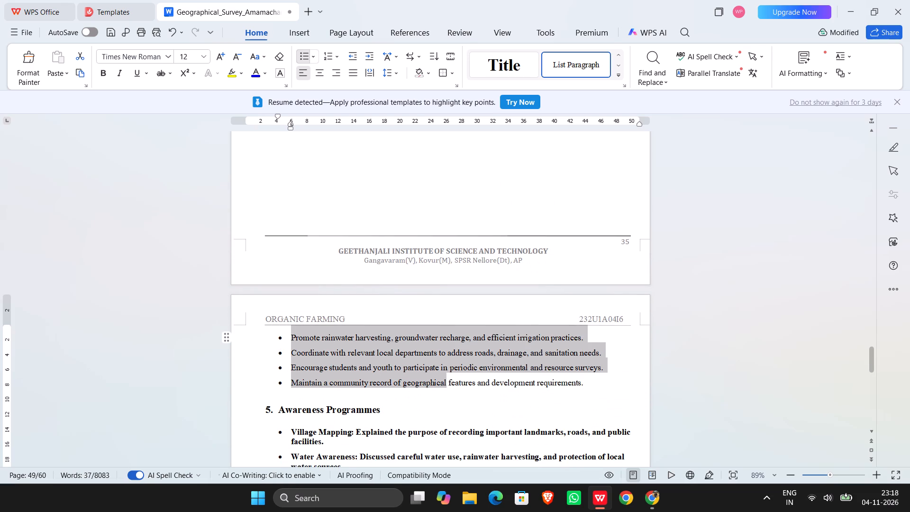
{"action": "left_click_drag", "start_coordinate": [452, 384], "coordinate": [573, 388]}
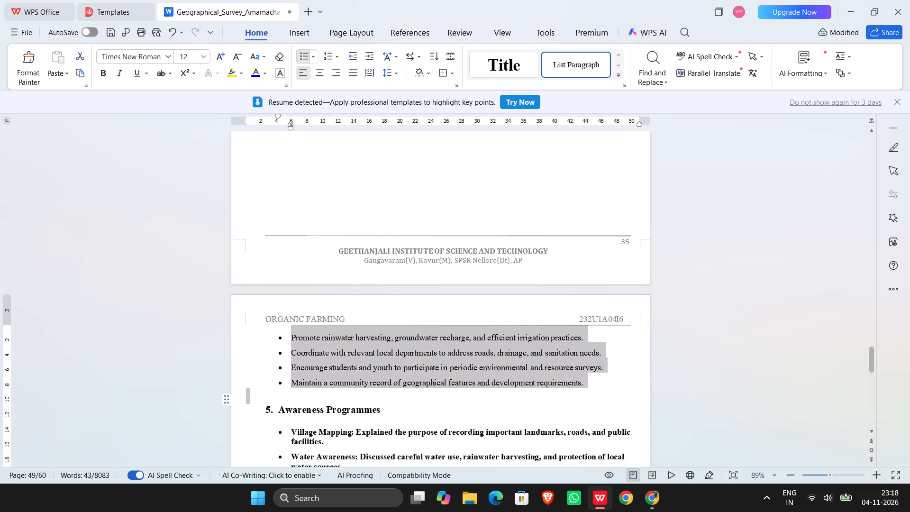
{"action": "left_click_drag", "start_coordinate": [573, 388], "coordinate": [573, 388]}
{"action": "key", "text": "ctrl+c"}
{"action": "left_click", "coordinate": [573, 388]}
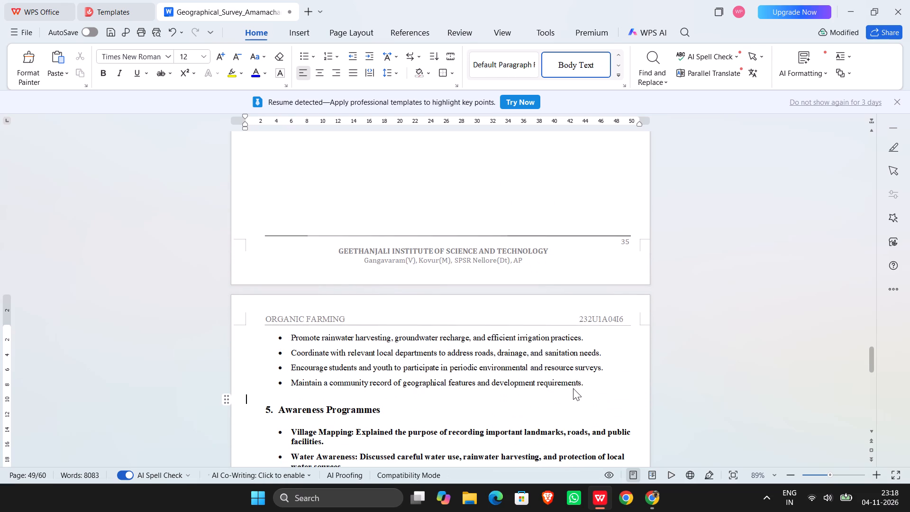
{"action": "scroll", "coordinate": [573, 388], "scroll_direction": "up", "scroll_amount": 5}
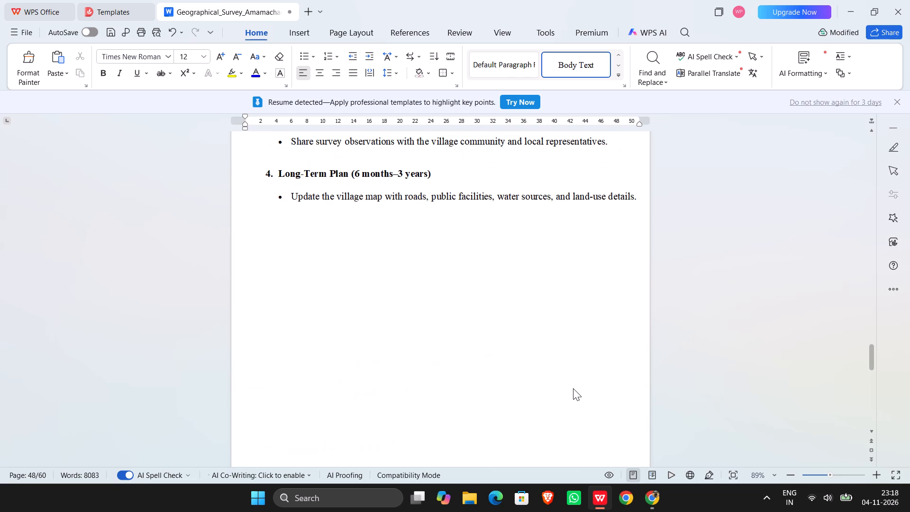
{"action": "left_click", "coordinate": [314, 224]}
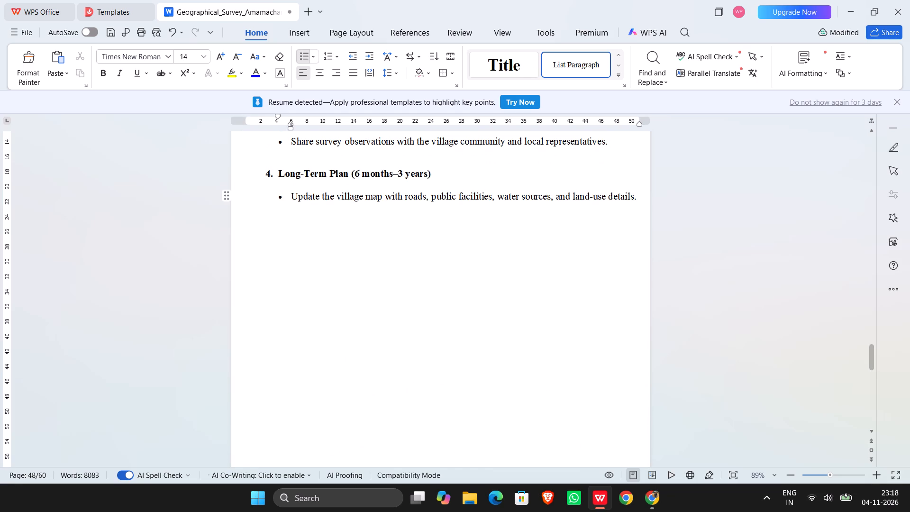
{"action": "key", "text": "Down"}
{"action": "scroll", "coordinate": [330, 202], "scroll_direction": "up", "scroll_amount": 2}
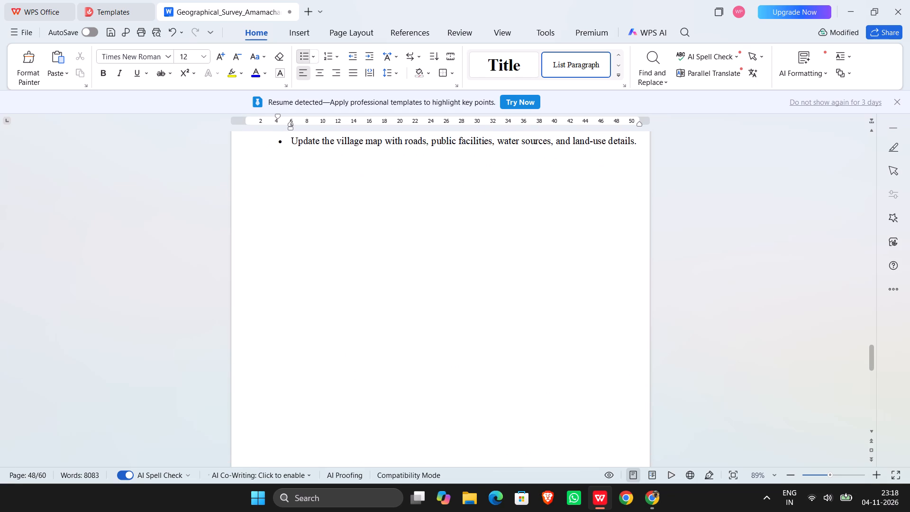
{"action": "scroll", "coordinate": [330, 202], "scroll_direction": "up", "scroll_amount": 2}
{"action": "left_click", "coordinate": [642, 232]}
{"action": "key", "text": "Return"}
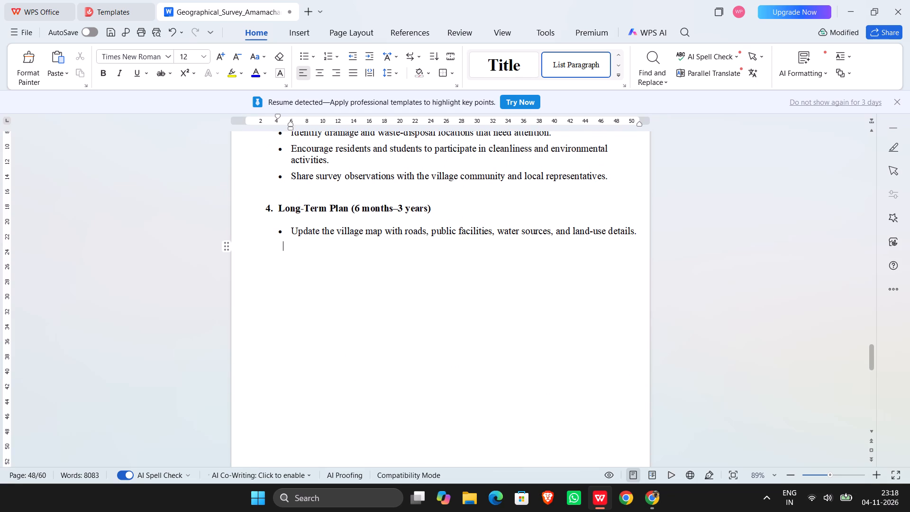
{"action": "key", "text": "ctrl+v"}
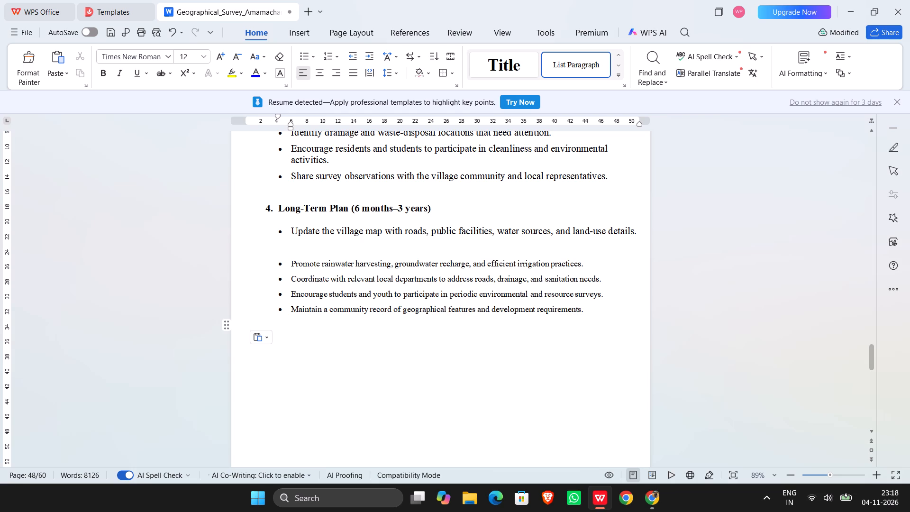
Set the four pasted Long-Term Plan bullets to size 14.
{"action": "left_click_drag", "start_coordinate": [287, 263], "coordinate": [609, 314]}
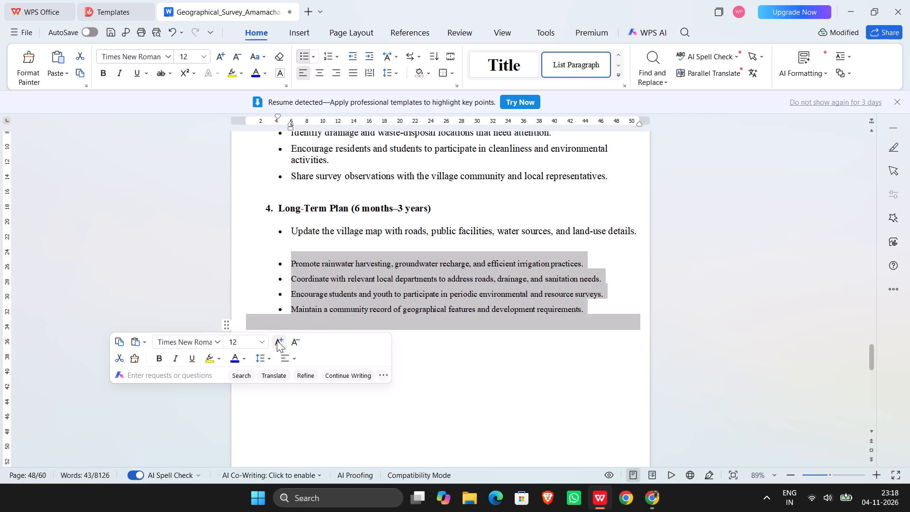
{"action": "left_click", "coordinate": [276, 340]}
{"action": "left_click", "coordinate": [478, 402]}
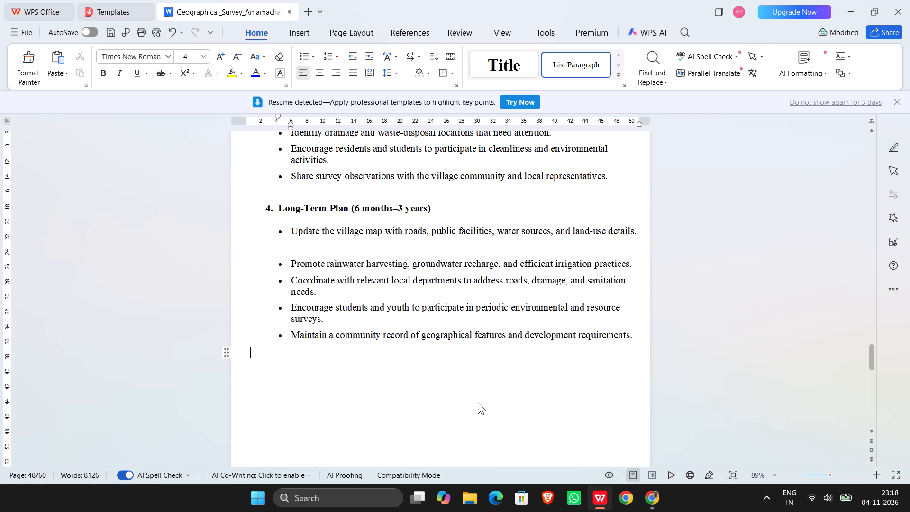
Delete the four original Long-Term Plan bullets above the "Awareness Programmes" heading on the following page.
{"action": "scroll", "coordinate": [478, 402], "scroll_direction": "down", "scroll_amount": 6}
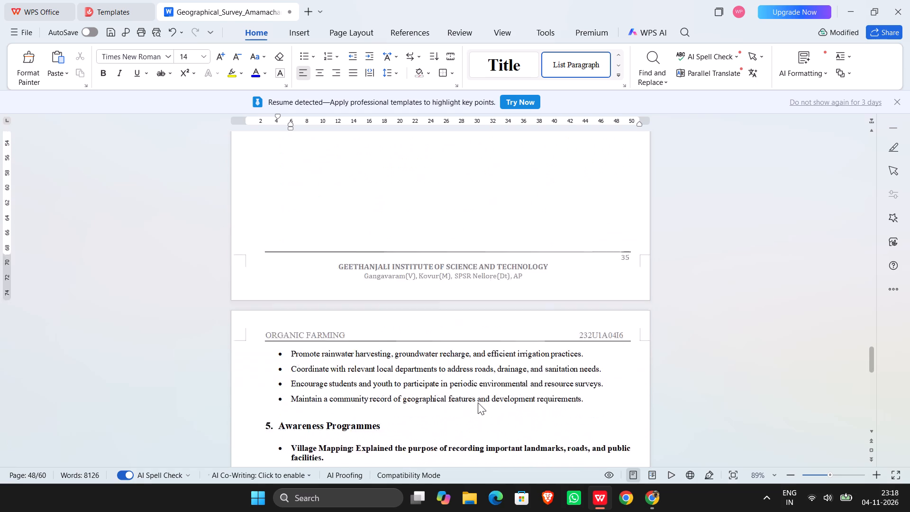
{"action": "scroll", "coordinate": [478, 402], "scroll_direction": "down", "scroll_amount": 1}
{"action": "left_click_drag", "start_coordinate": [594, 375], "coordinate": [246, 331]}
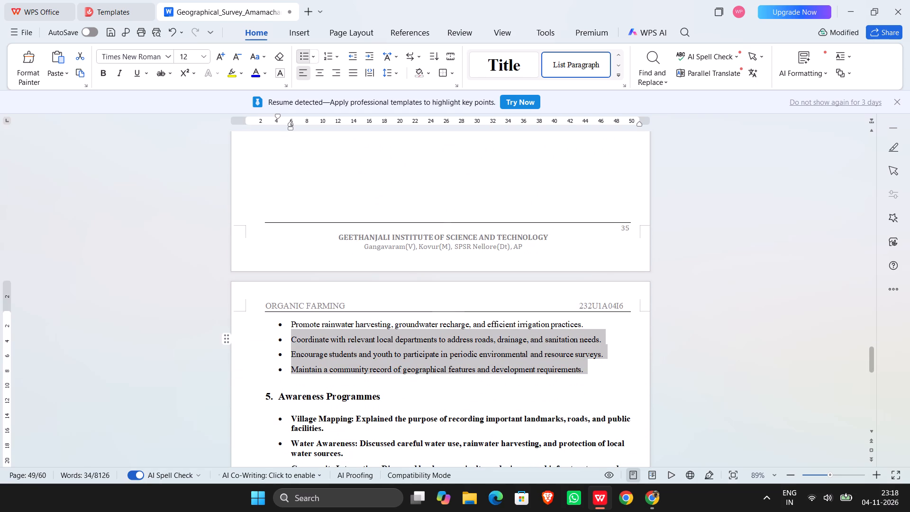
{"action": "left_click_drag", "start_coordinate": [246, 331], "coordinate": [292, 327]}
{"action": "key", "text": "BackSpace"}
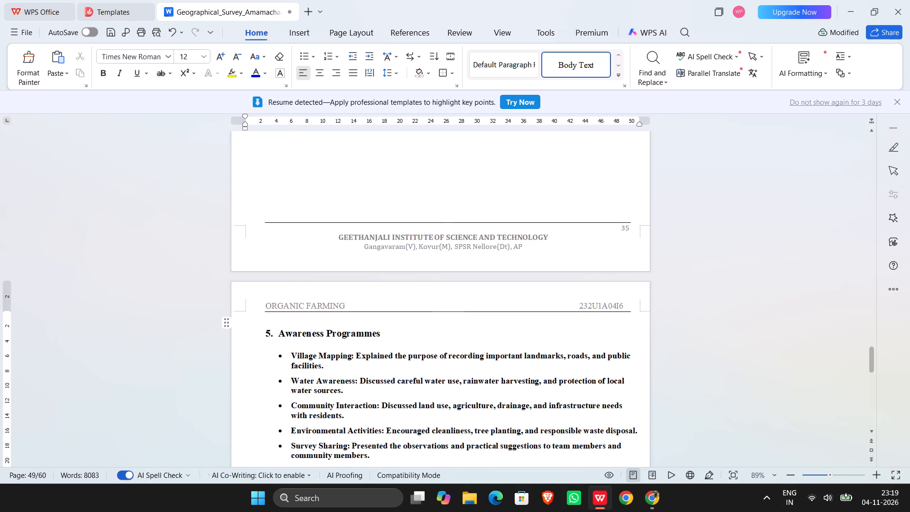
Copy the "Awareness Programmes" heading with its five bullets and paste them below the "Maintain a community record" bullet.
{"action": "scroll", "coordinate": [309, 342], "scroll_direction": "down", "scroll_amount": 3}
{"action": "scroll", "coordinate": [309, 342], "scroll_direction": "up", "scroll_amount": 5}
{"action": "scroll", "coordinate": [309, 342], "scroll_direction": "down", "scroll_amount": 1}
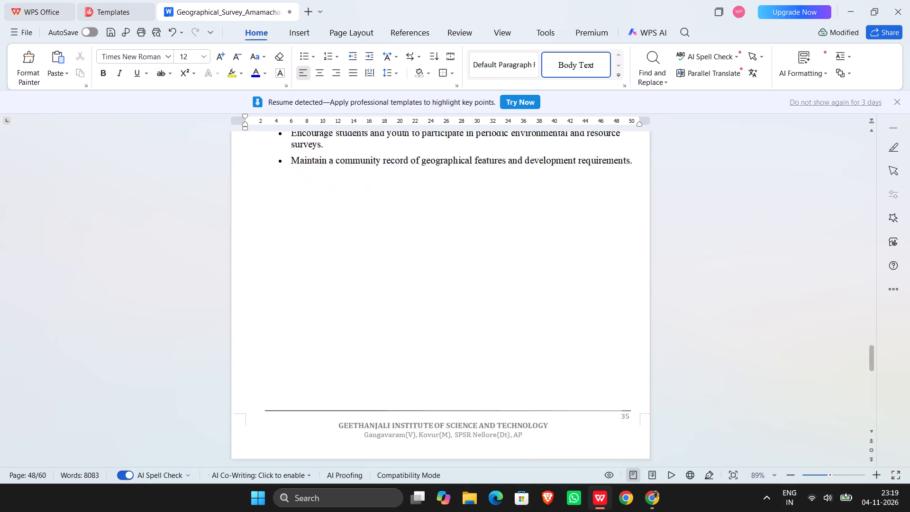
{"action": "scroll", "coordinate": [309, 342], "scroll_direction": "down", "scroll_amount": 6}
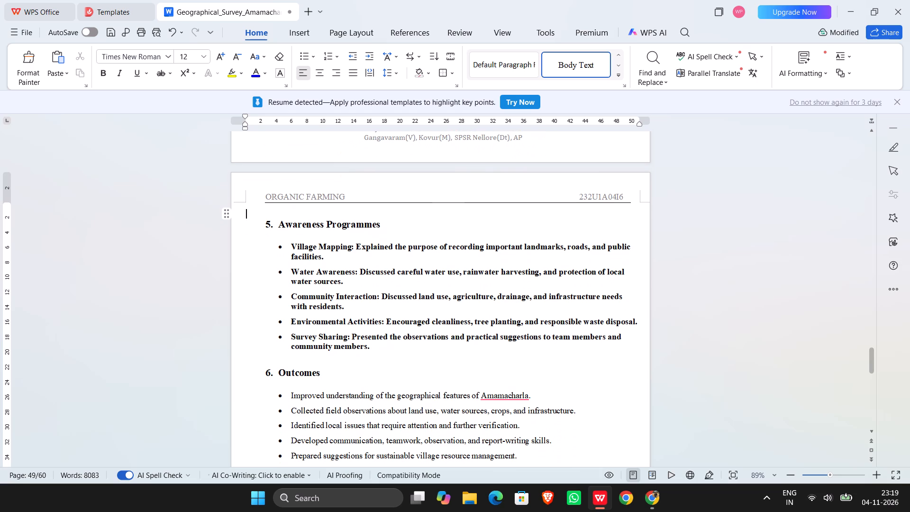
{"action": "left_click_drag", "start_coordinate": [276, 228], "coordinate": [381, 348]}
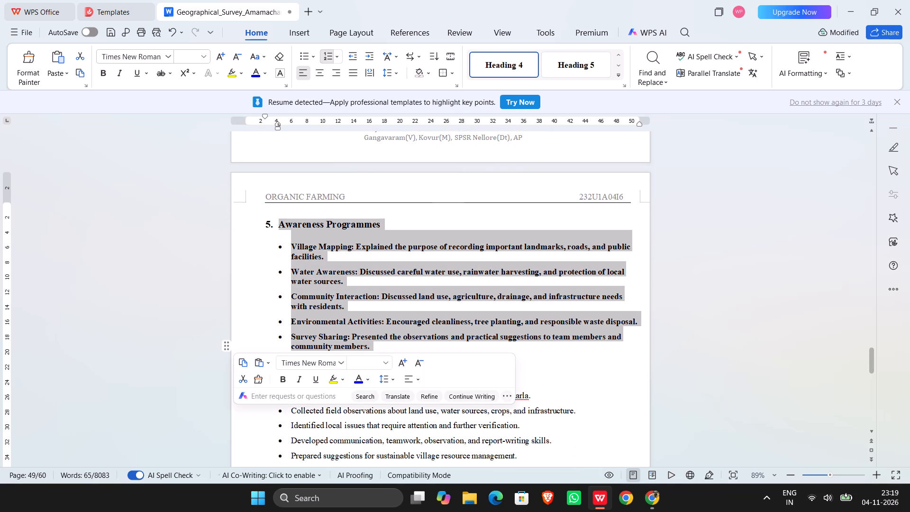
{"action": "key", "text": "ctrl+c"}
{"action": "key", "text": "ctrl+c"}
{"action": "left_click", "coordinate": [381, 348]}
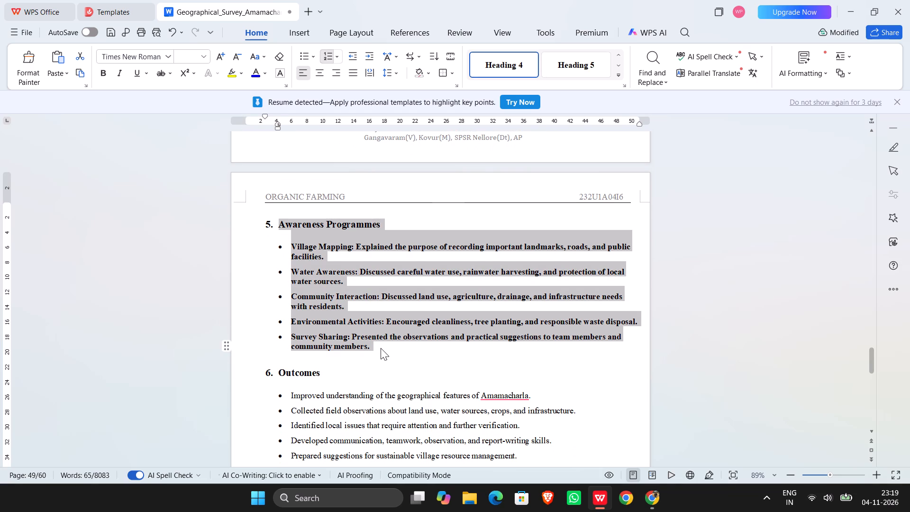
{"action": "scroll", "coordinate": [381, 348], "scroll_direction": "up", "scroll_amount": 6}
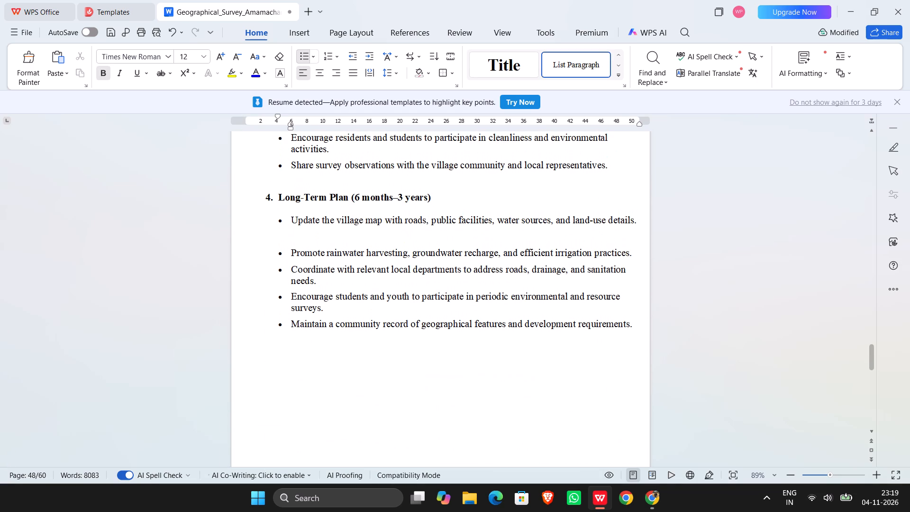
{"action": "left_click", "coordinate": [636, 322]}
{"action": "key", "text": "Return"}
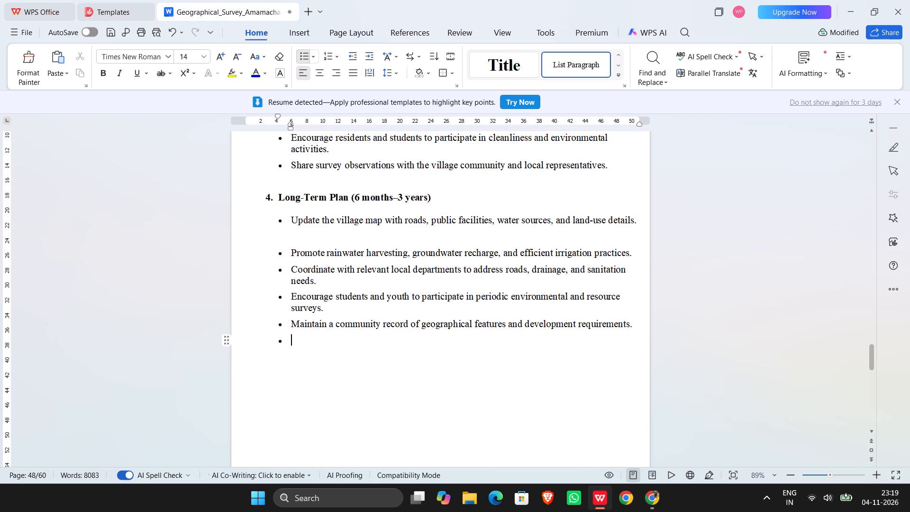
{"action": "key", "text": "ctrl+v"}
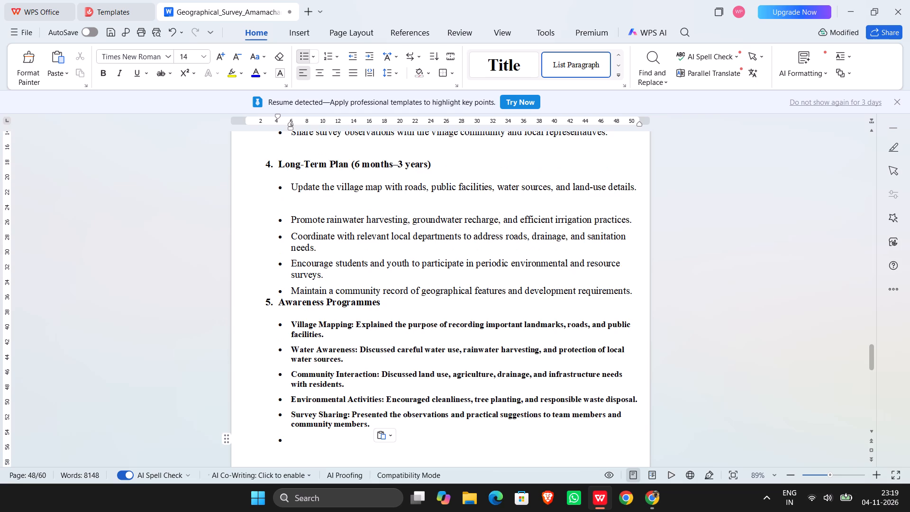
Delete the original "Awareness Programmes" heading and its five bullets above the "Outcomes" heading on the following page.
{"action": "scroll", "coordinate": [374, 295], "scroll_direction": "down", "scroll_amount": 3}
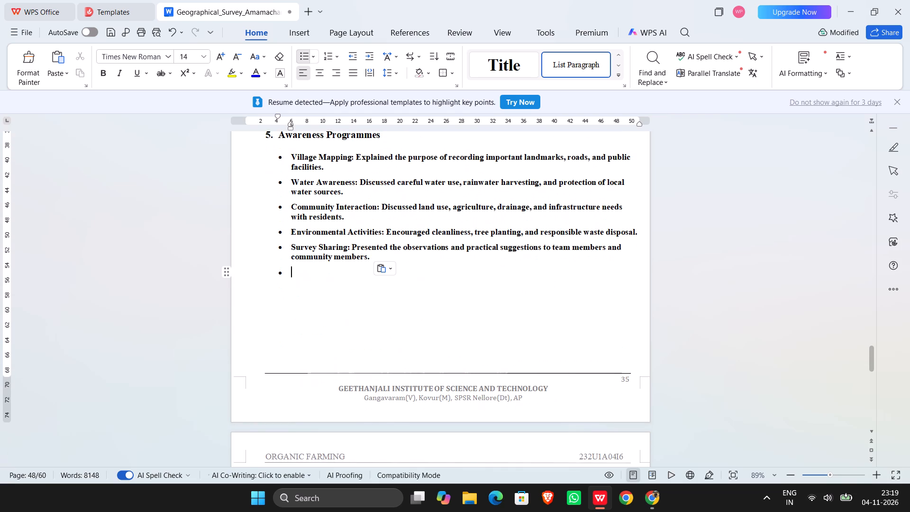
{"action": "scroll", "coordinate": [393, 348], "scroll_direction": "down", "scroll_amount": 6}
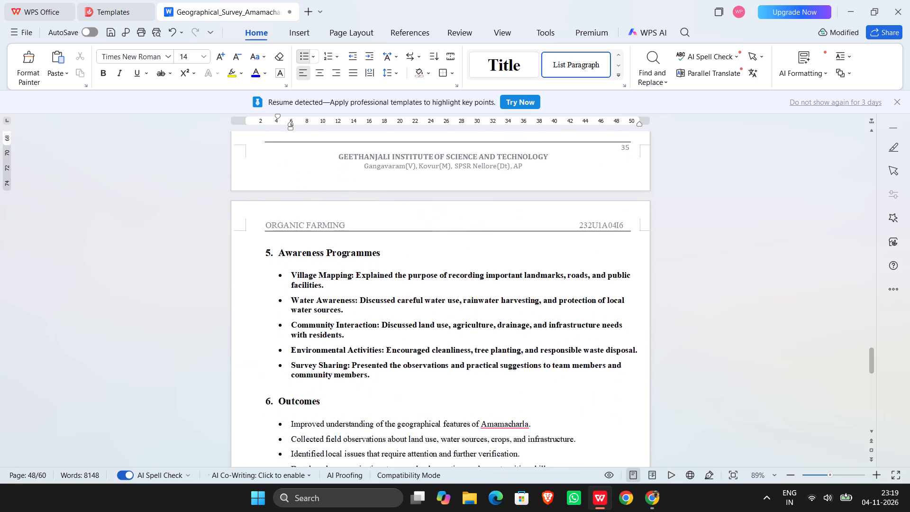
{"action": "scroll", "coordinate": [393, 348], "scroll_direction": "down", "scroll_amount": 1}
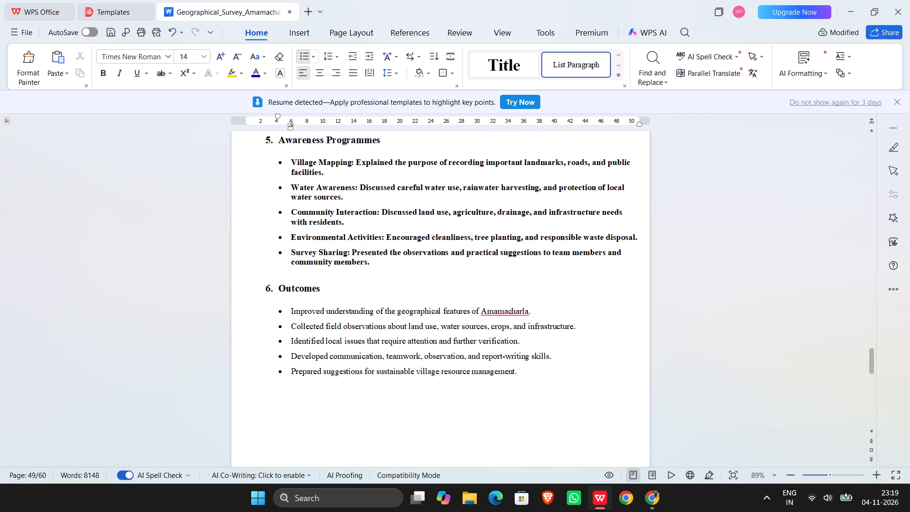
{"action": "left_click_drag", "start_coordinate": [381, 269], "coordinate": [355, 247]}
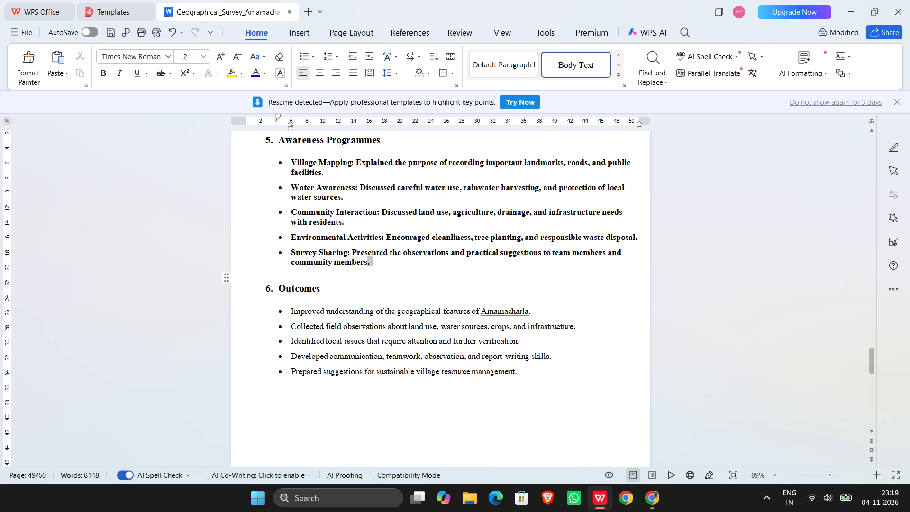
{"action": "left_click_drag", "start_coordinate": [355, 247], "coordinate": [270, 307]}
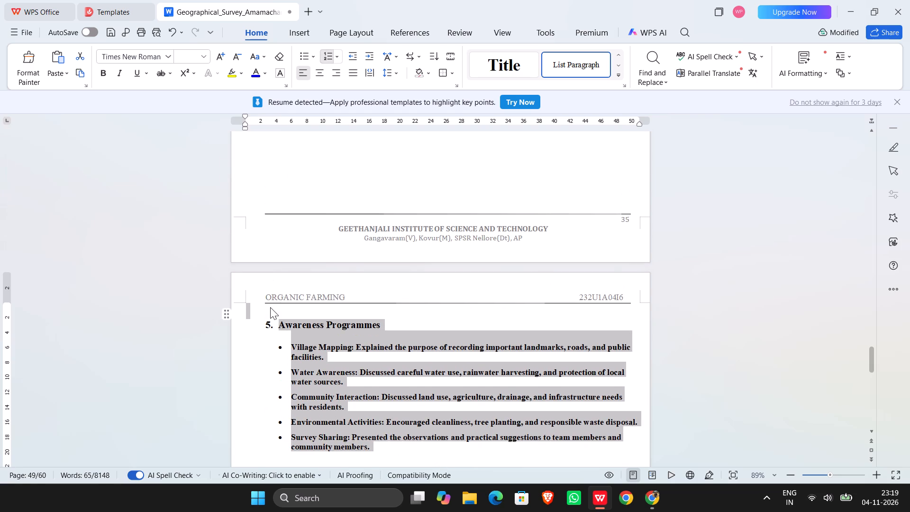
{"action": "left_click_drag", "start_coordinate": [270, 307], "coordinate": [264, 324]}
{"action": "key", "text": "BackSpace"}
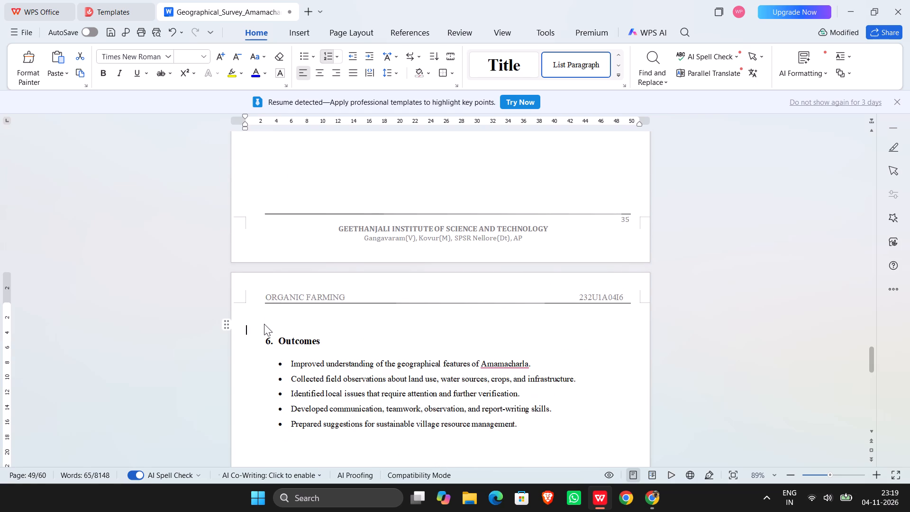
Copy the "Outcomes" heading with its five bullets and paste them at the empty bullet below "Survey Sharing" on the preceding page.
{"action": "scroll", "coordinate": [264, 324], "scroll_direction": "up", "scroll_amount": 2}
{"action": "scroll", "coordinate": [264, 324], "scroll_direction": "down", "scroll_amount": 2}
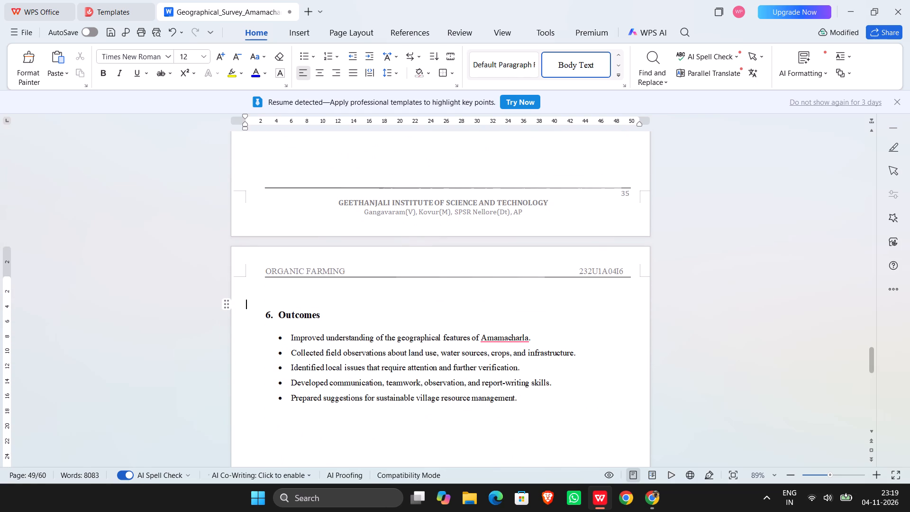
{"action": "left_click_drag", "start_coordinate": [260, 315], "coordinate": [536, 406]}
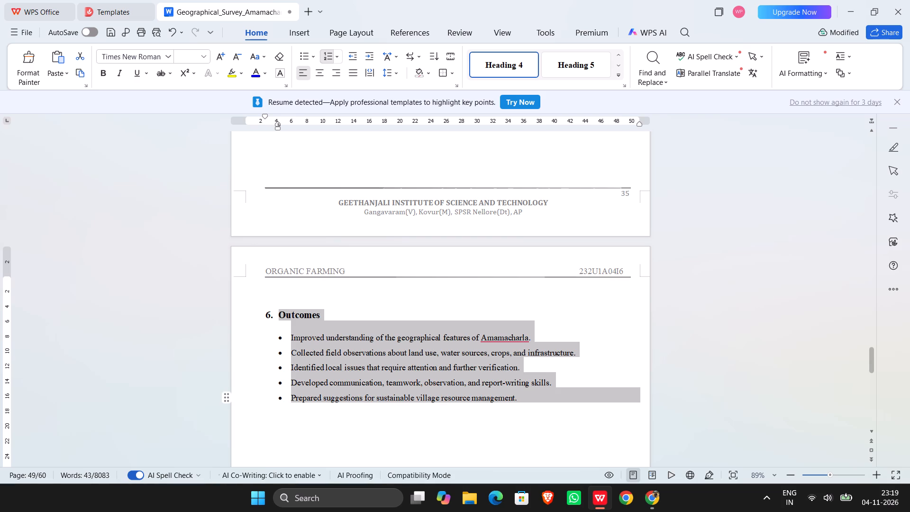
{"action": "left_click_drag", "start_coordinate": [536, 406], "coordinate": [519, 401]}
{"action": "key", "text": "ctrl+c"}
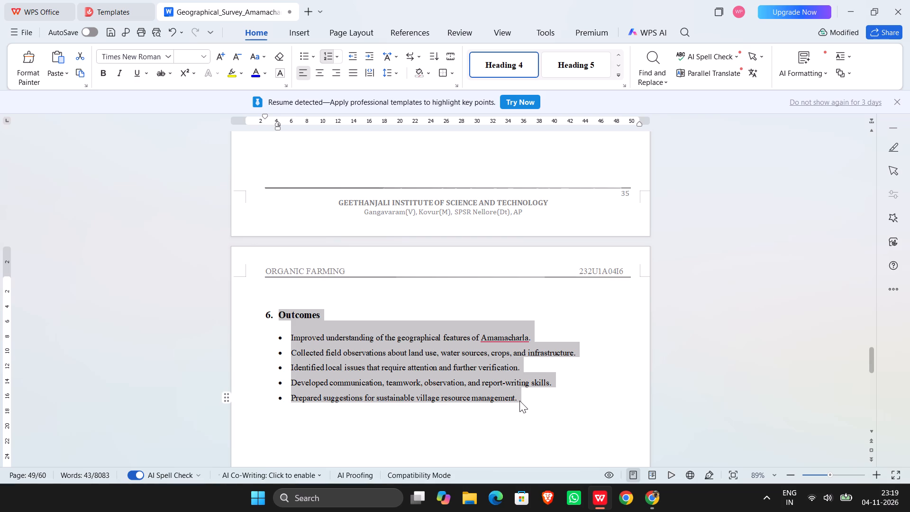
{"action": "scroll", "coordinate": [519, 401], "scroll_direction": "up", "scroll_amount": 2}
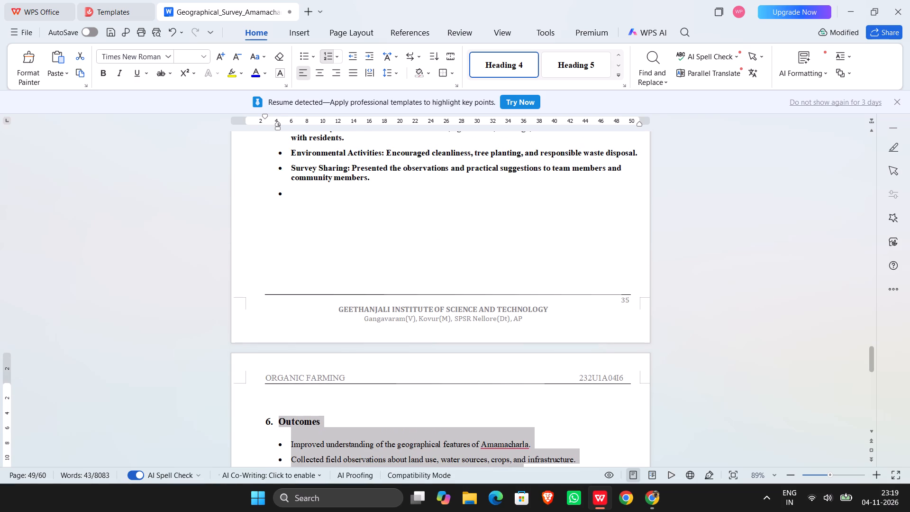
{"action": "left_click", "coordinate": [385, 195]}
{"action": "key", "text": "ctrl+v"}
Set the five pasted Outcomes bullets, "Improved understanding" through "Prepared suggestions", to size 14.
{"action": "scroll", "coordinate": [385, 195], "scroll_direction": "up", "scroll_amount": 1}
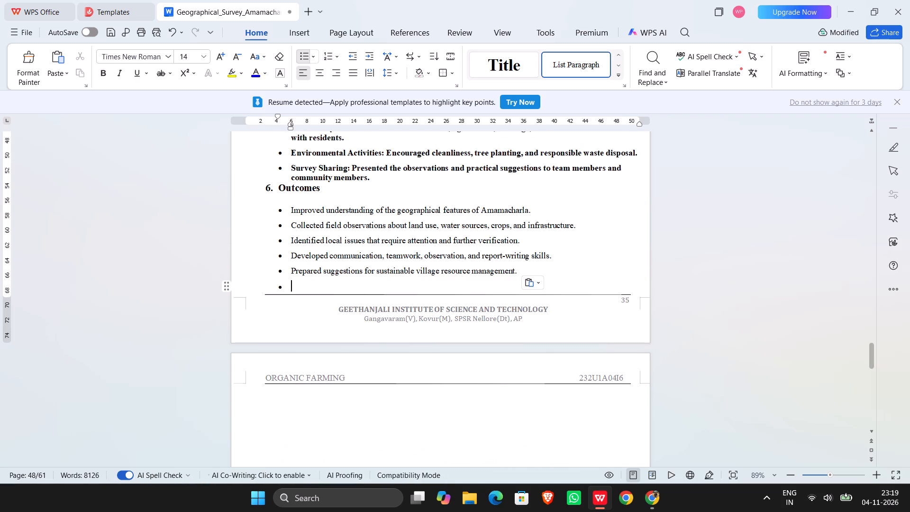
{"action": "scroll", "coordinate": [385, 195], "scroll_direction": "up", "scroll_amount": 7}
{"action": "scroll", "coordinate": [385, 195], "scroll_direction": "down", "scroll_amount": 1}
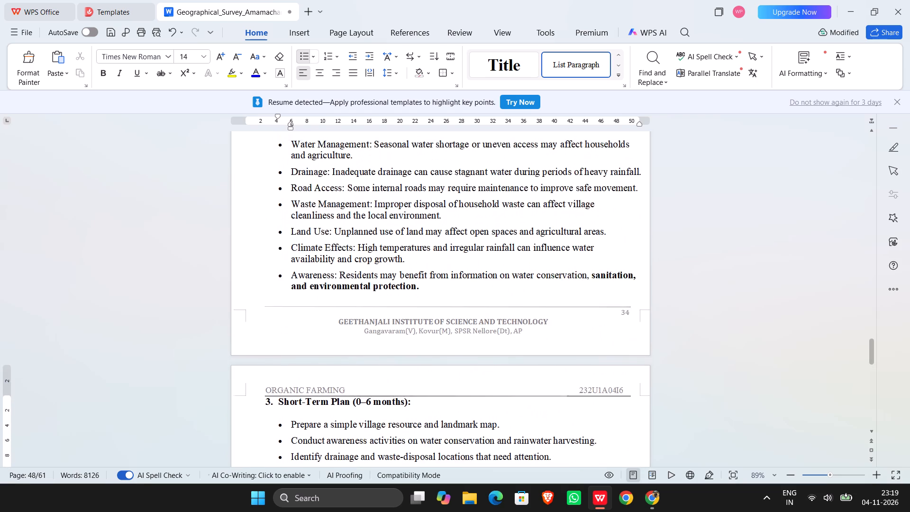
{"action": "scroll", "coordinate": [385, 195], "scroll_direction": "down", "scroll_amount": 7}
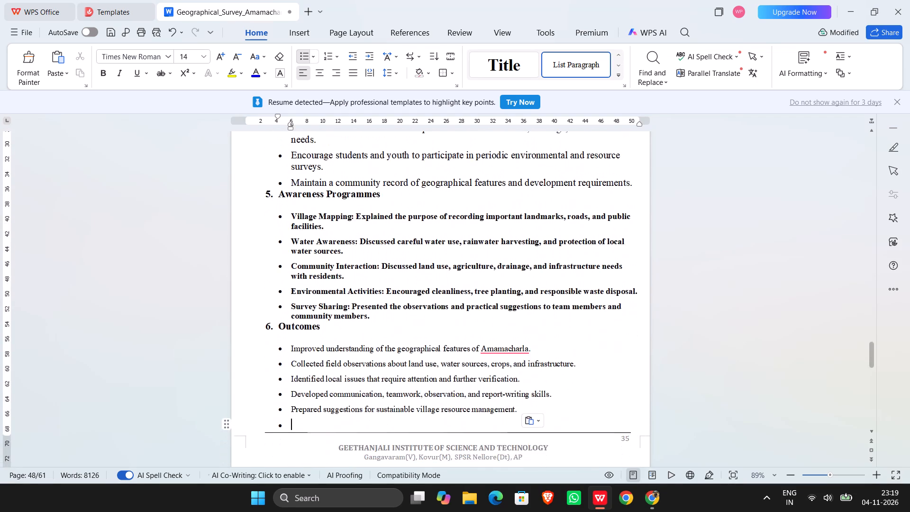
{"action": "scroll", "coordinate": [385, 195], "scroll_direction": "down", "scroll_amount": 2}
{"action": "left_click_drag", "start_coordinate": [526, 344], "coordinate": [505, 338]}
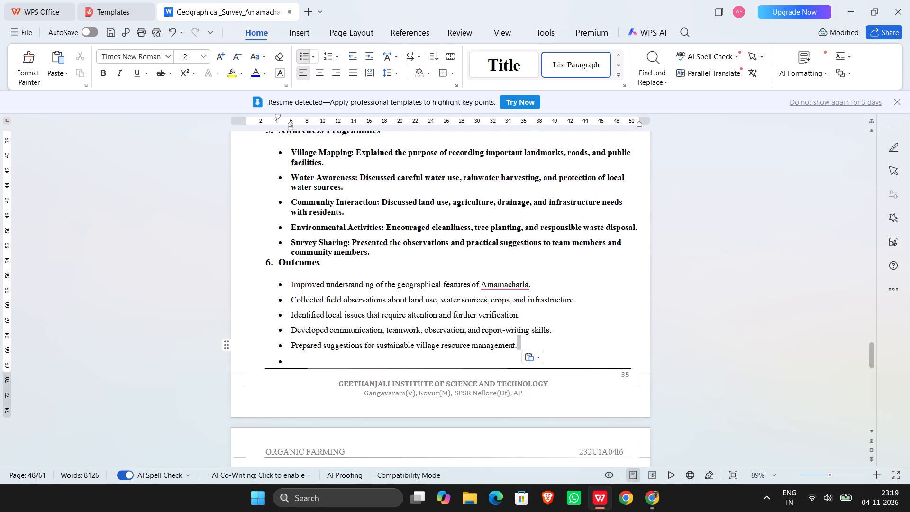
{"action": "left_click_drag", "start_coordinate": [505, 338], "coordinate": [290, 288]}
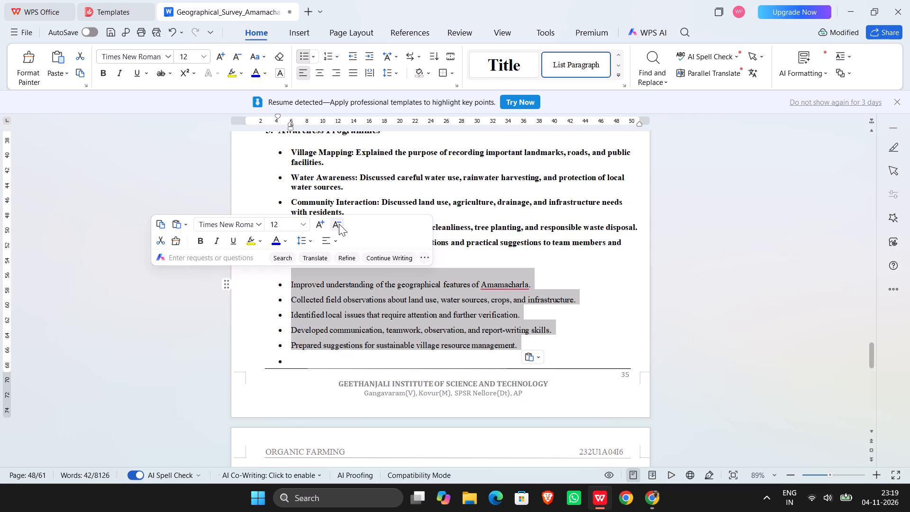
{"action": "left_click", "coordinate": [316, 226]}
{"action": "left_click", "coordinate": [414, 329]}
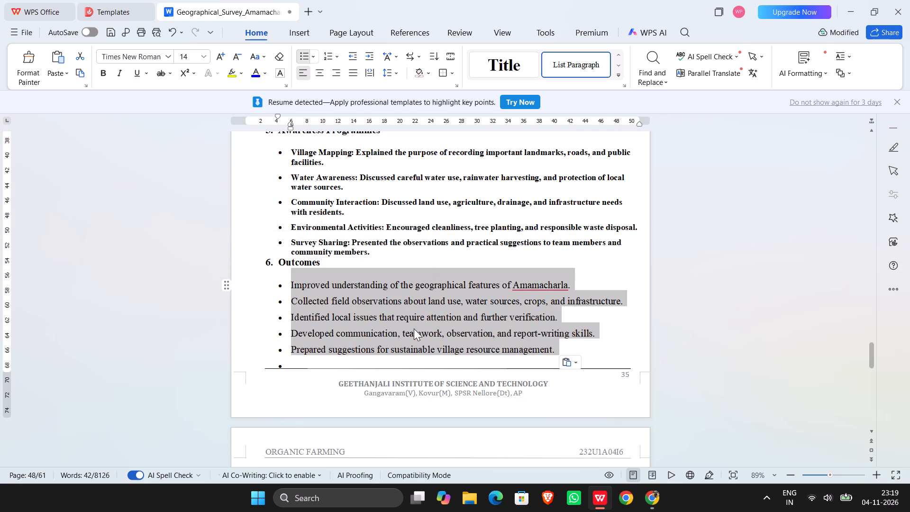
Place the cursor on the blank page following the pasted Outcomes bullets.
{"action": "scroll", "coordinate": [414, 329], "scroll_direction": "up", "scroll_amount": 2}
{"action": "scroll", "coordinate": [414, 329], "scroll_direction": "down", "scroll_amount": 5}
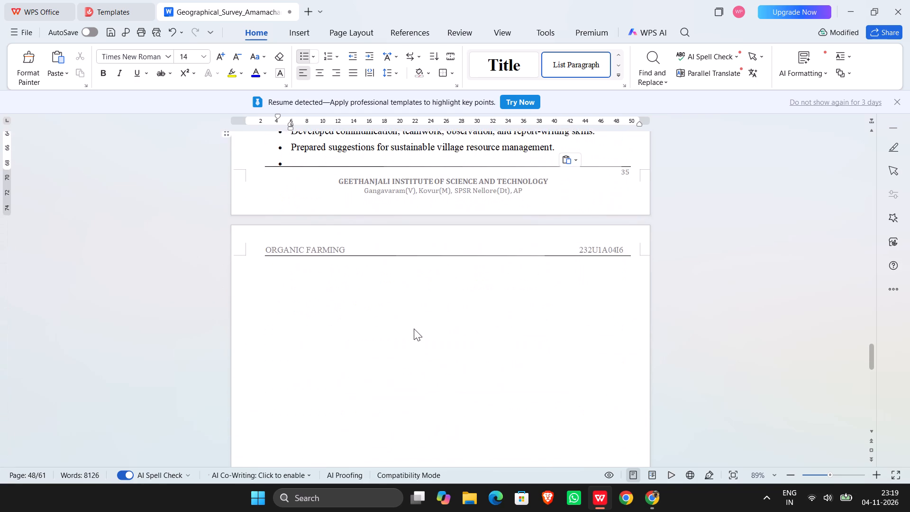
{"action": "scroll", "coordinate": [414, 329], "scroll_direction": "up", "scroll_amount": 3}
{"action": "scroll", "coordinate": [414, 329], "scroll_direction": "down", "scroll_amount": 4}
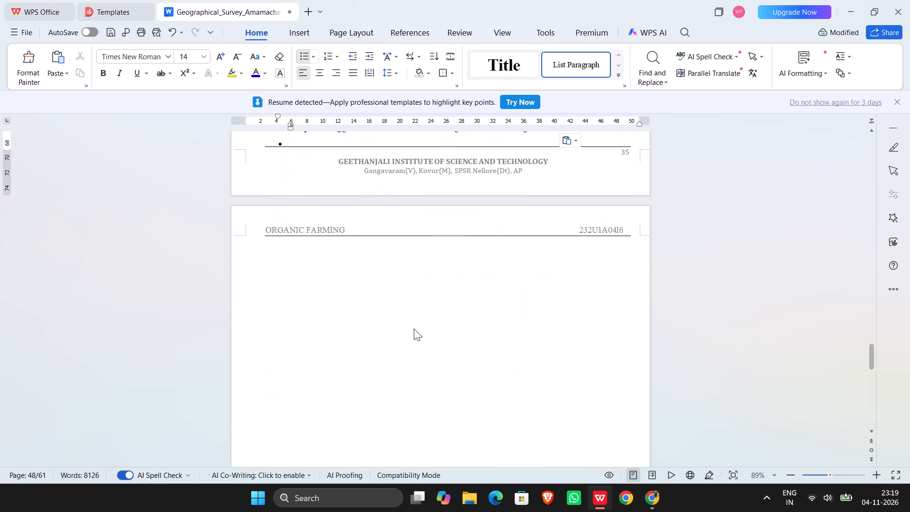
{"action": "left_click", "coordinate": [374, 327]}
{"action": "scroll", "coordinate": [374, 327], "scroll_direction": "down", "scroll_amount": 2}
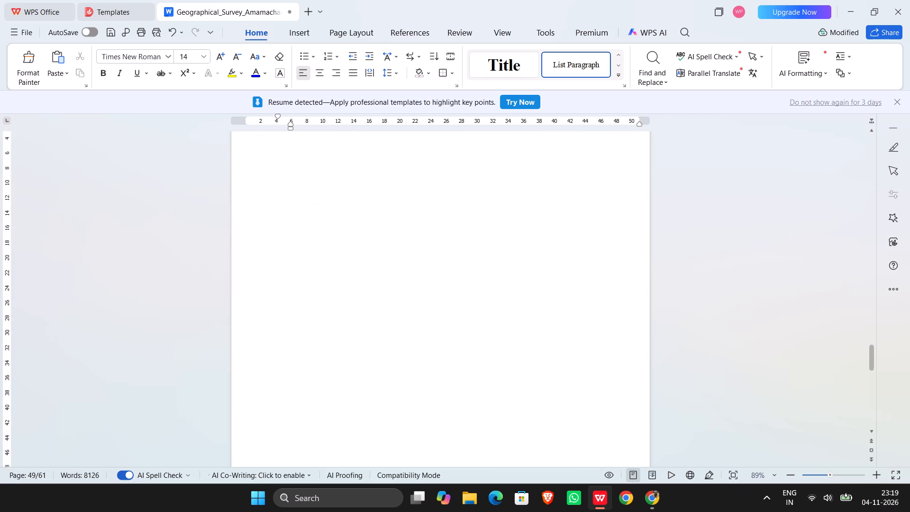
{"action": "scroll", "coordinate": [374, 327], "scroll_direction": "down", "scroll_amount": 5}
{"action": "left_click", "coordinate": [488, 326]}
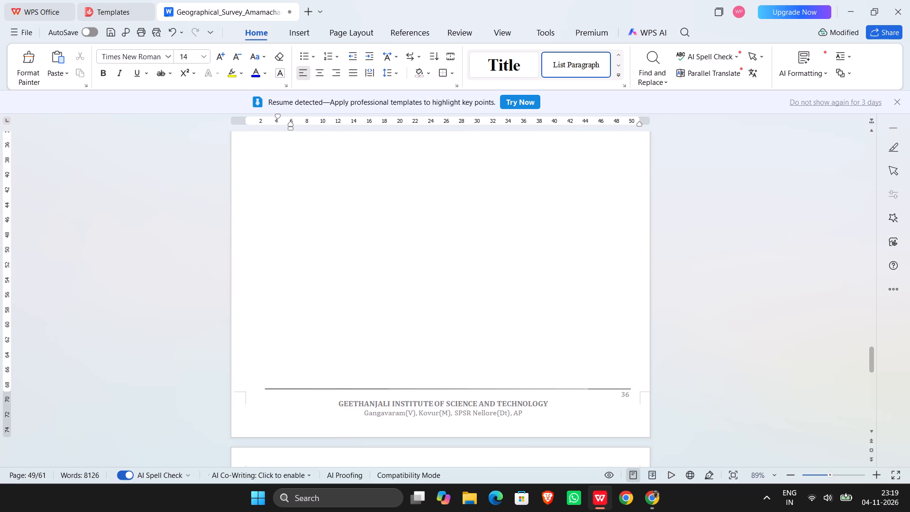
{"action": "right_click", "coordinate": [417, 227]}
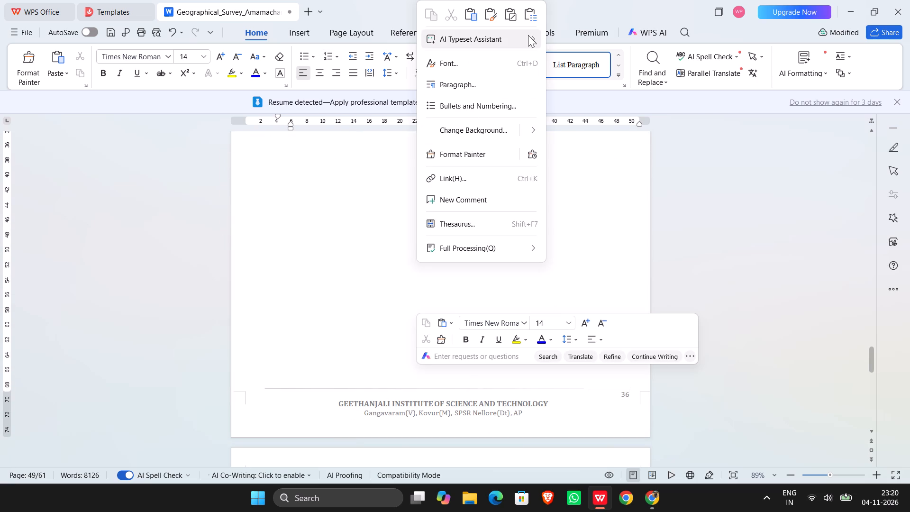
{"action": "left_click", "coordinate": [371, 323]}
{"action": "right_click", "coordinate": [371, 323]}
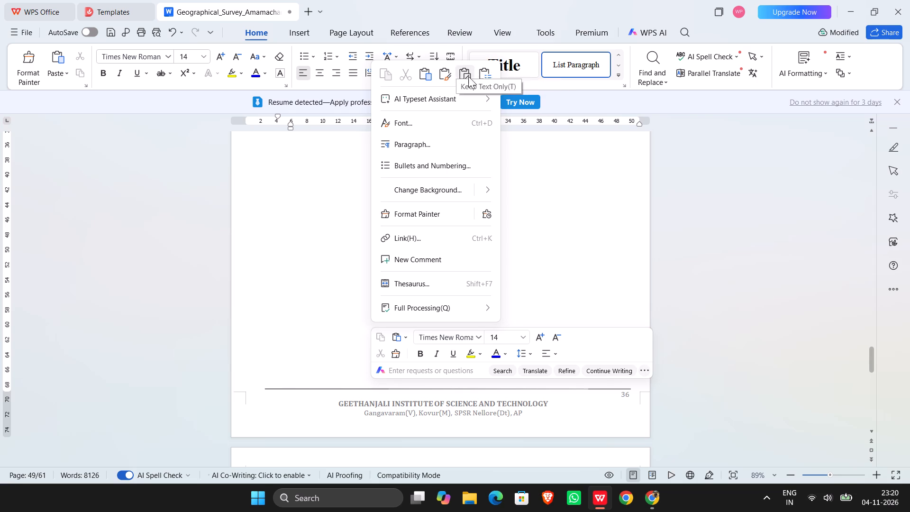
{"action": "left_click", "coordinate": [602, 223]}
Delete the original "Outcomes" heading and its five bullets from the page following the blank one.
{"action": "scroll", "coordinate": [602, 223], "scroll_direction": "down", "scroll_amount": 5}
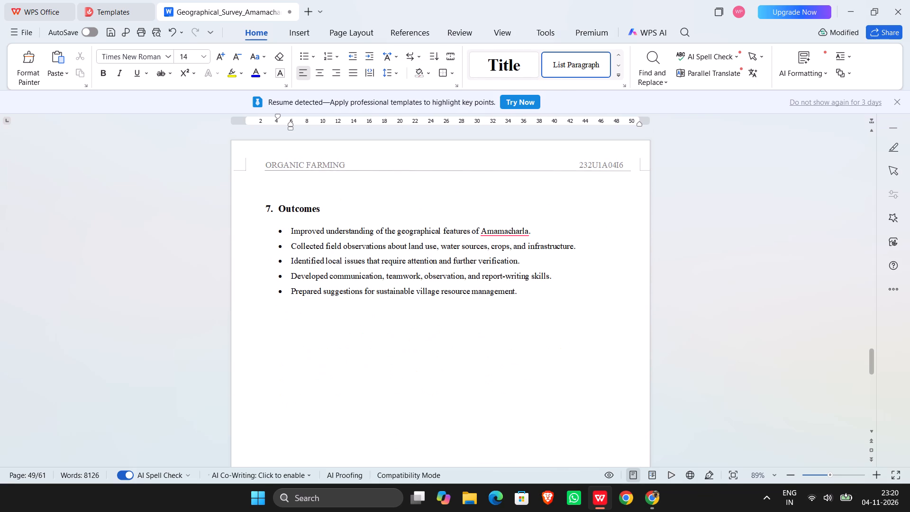
{"action": "left_click_drag", "start_coordinate": [524, 298], "coordinate": [264, 206]}
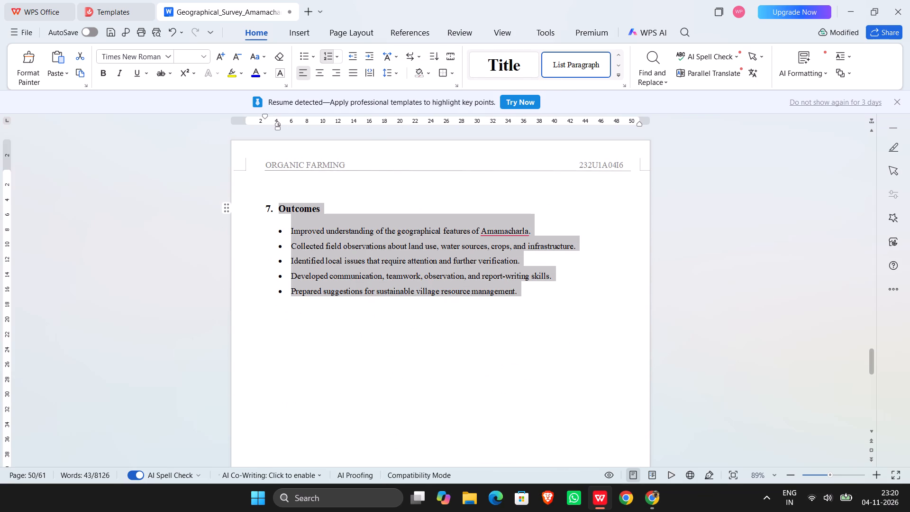
{"action": "left_click_drag", "start_coordinate": [264, 206], "coordinate": [269, 213]}
{"action": "key", "text": "BackSpace"}
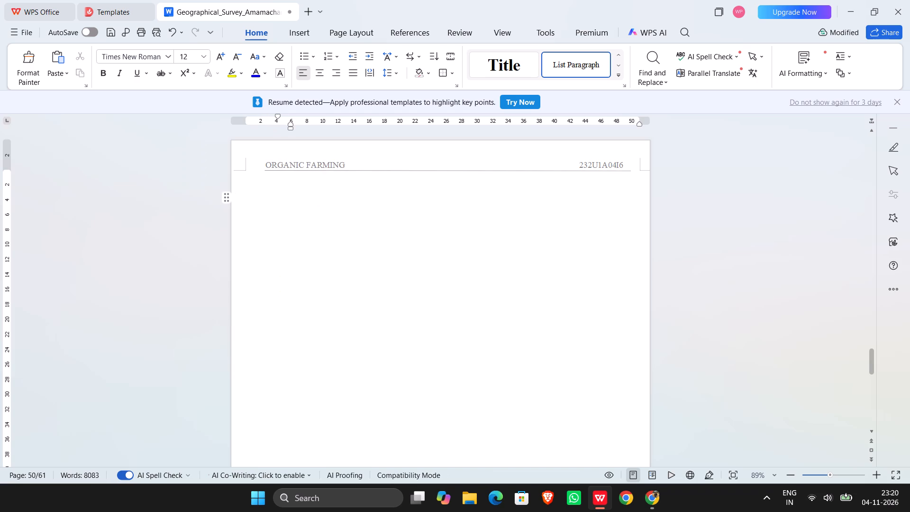
{"action": "right_click", "coordinate": [269, 213]}
{"action": "left_click", "coordinate": [538, 311]}
Switch to Instagram and open the messages inbox.
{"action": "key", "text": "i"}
{"action": "key", "text": "Return"}
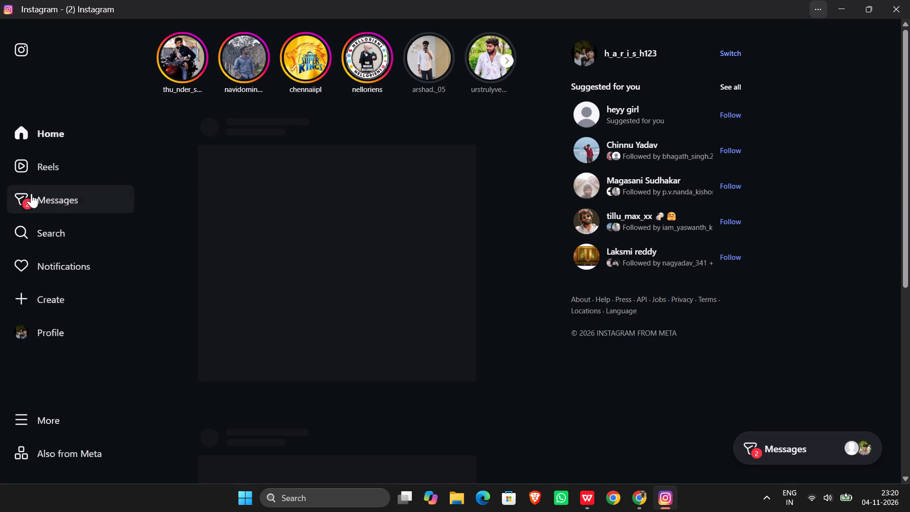
{"action": "left_click", "coordinate": [24, 196]}
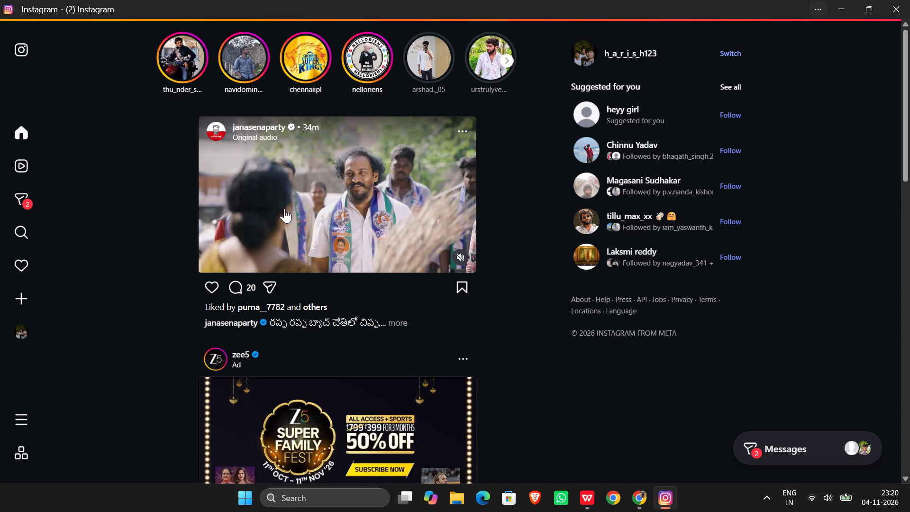
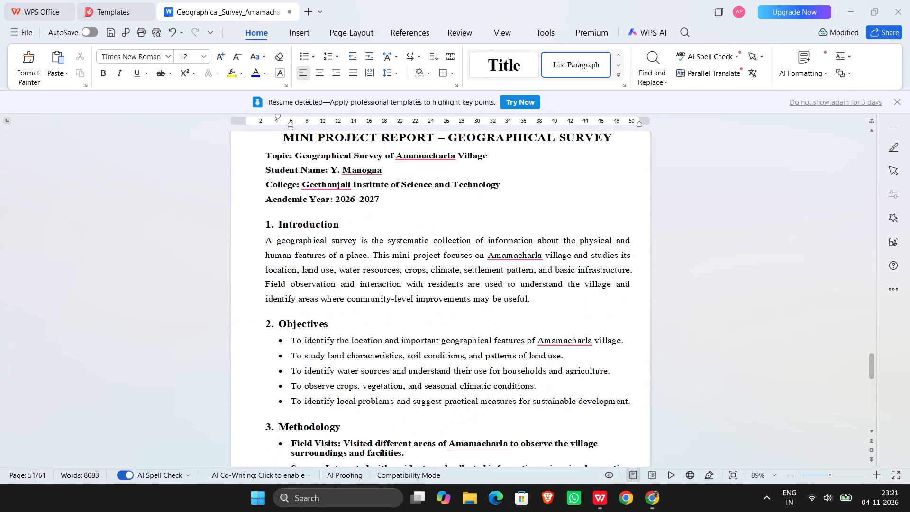
Review the rest of the report from the Geographical Survey mini project through the photo pages to the Program Specific Outcomes.
{"action": "scroll", "coordinate": [609, 278], "scroll_direction": "down", "scroll_amount": 10}
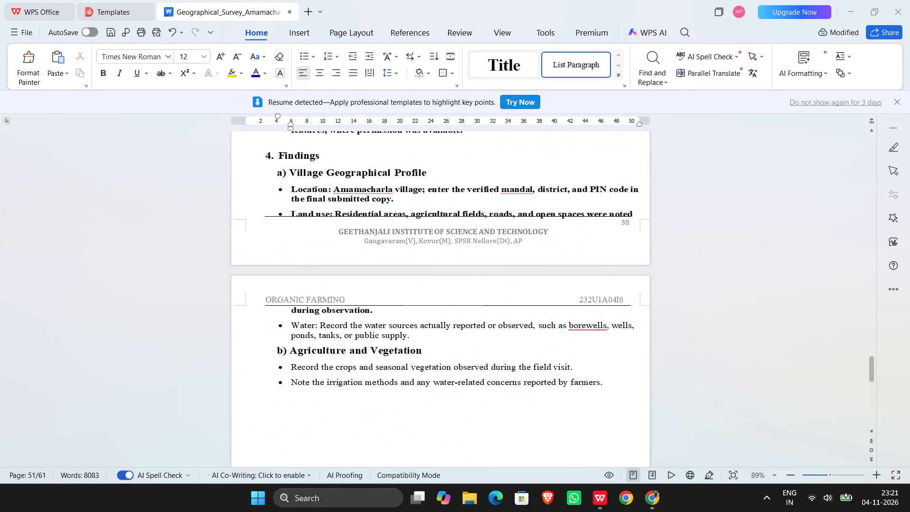
{"action": "scroll", "coordinate": [609, 278], "scroll_direction": "down", "scroll_amount": 9}
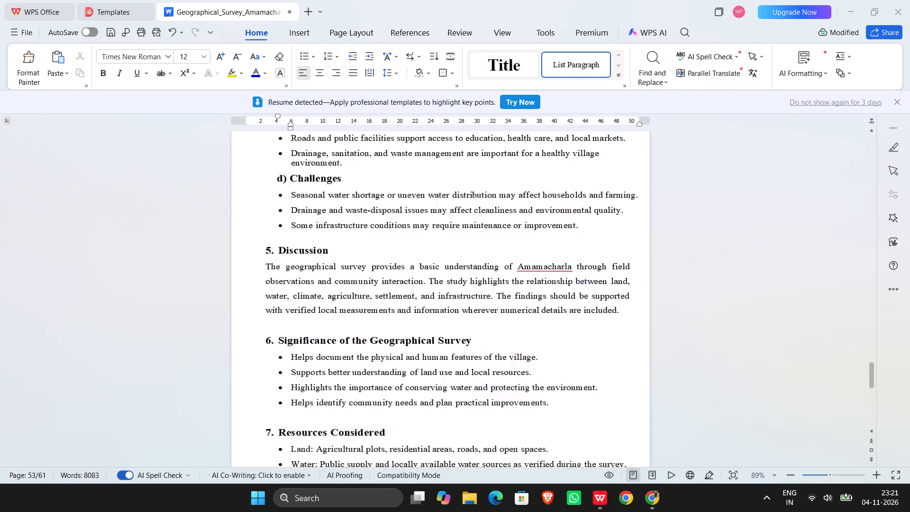
{"action": "scroll", "coordinate": [609, 278], "scroll_direction": "down", "scroll_amount": 15}
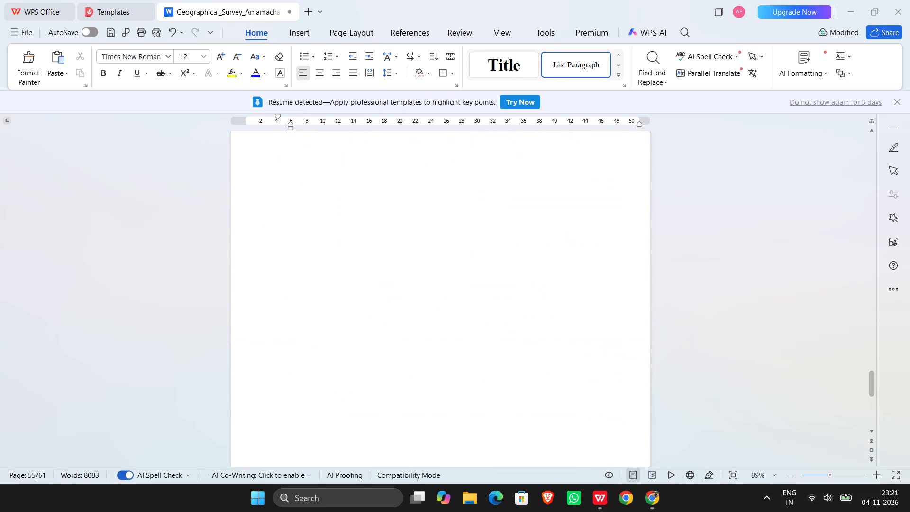
{"action": "scroll", "coordinate": [609, 278], "scroll_direction": "down", "scroll_amount": 18}
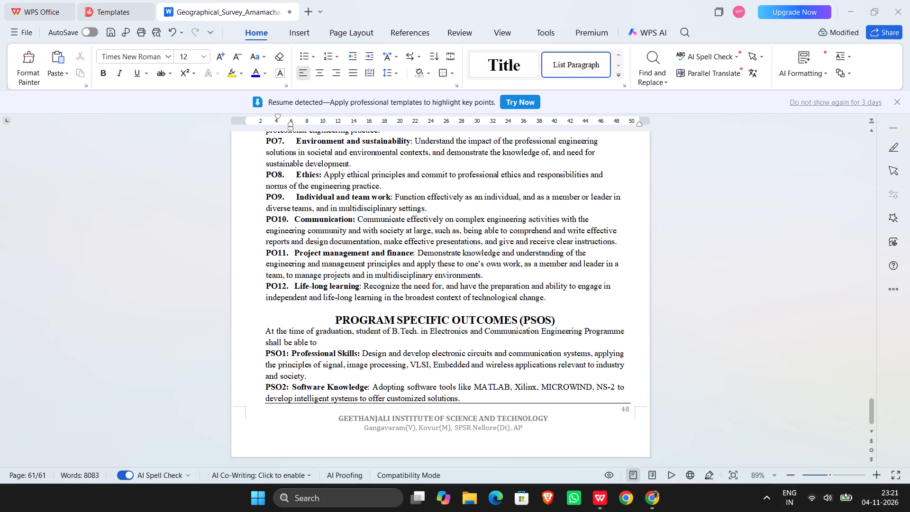
{"action": "scroll", "coordinate": [609, 278], "scroll_direction": "down", "scroll_amount": 4}
{"action": "scroll", "coordinate": [551, 373], "scroll_direction": "up", "scroll_amount": 5}
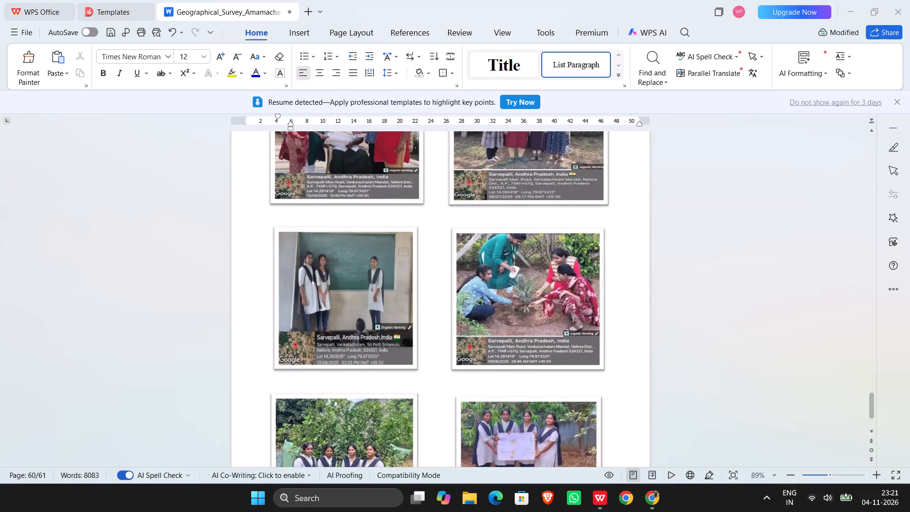
Save the geographical survey report.
{"action": "key", "text": "ctrl+s"}
{"action": "key", "text": "ctrl+s"}
Save the changes made to the geographical survey report document.
{"action": "key", "text": "ctrl+s"}
{"action": "key", "text": "ctrl+s"}
{"action": "key", "text": "ctrl+s"}
{"action": "left_click", "coordinate": [216, 6]}
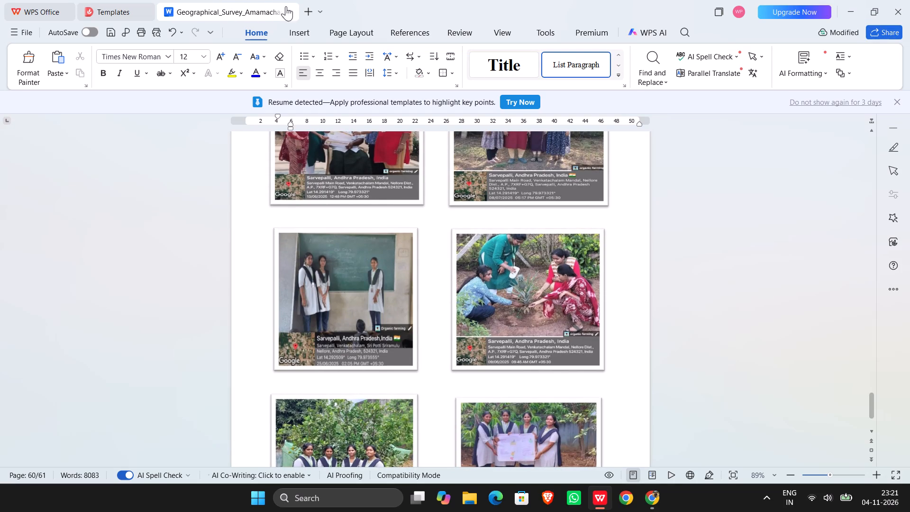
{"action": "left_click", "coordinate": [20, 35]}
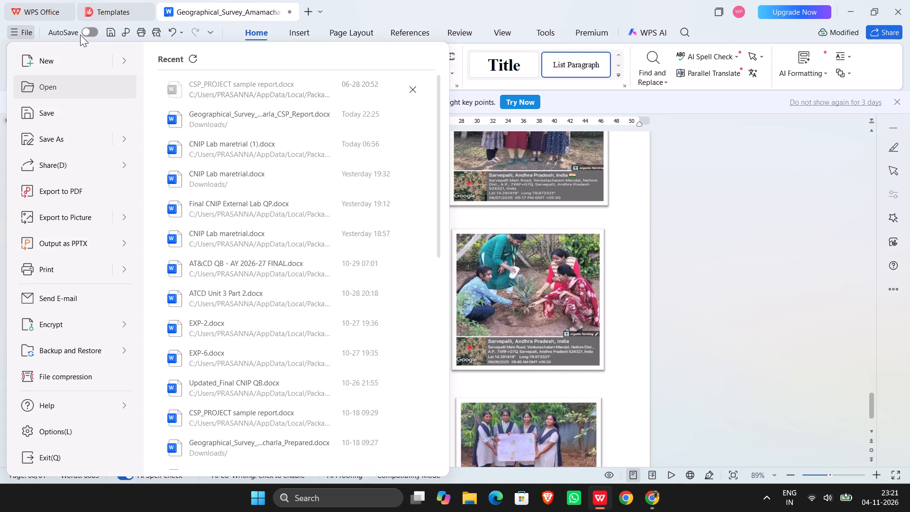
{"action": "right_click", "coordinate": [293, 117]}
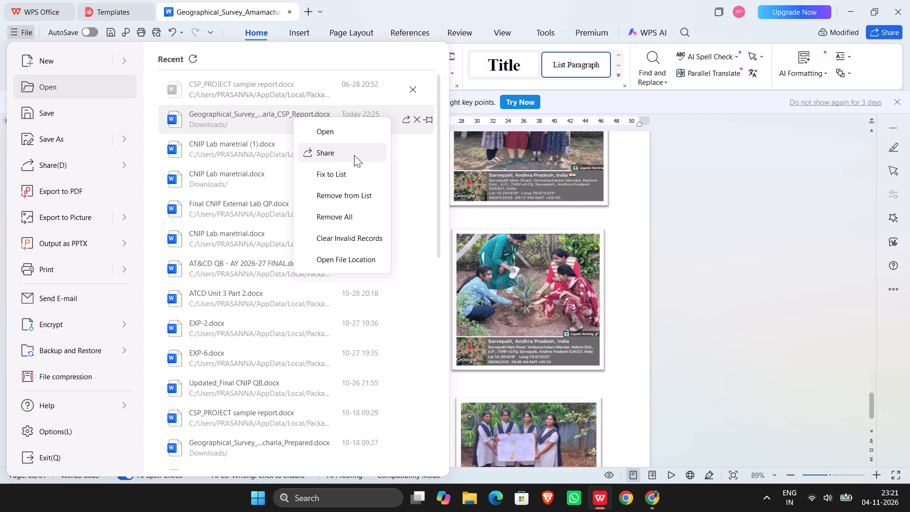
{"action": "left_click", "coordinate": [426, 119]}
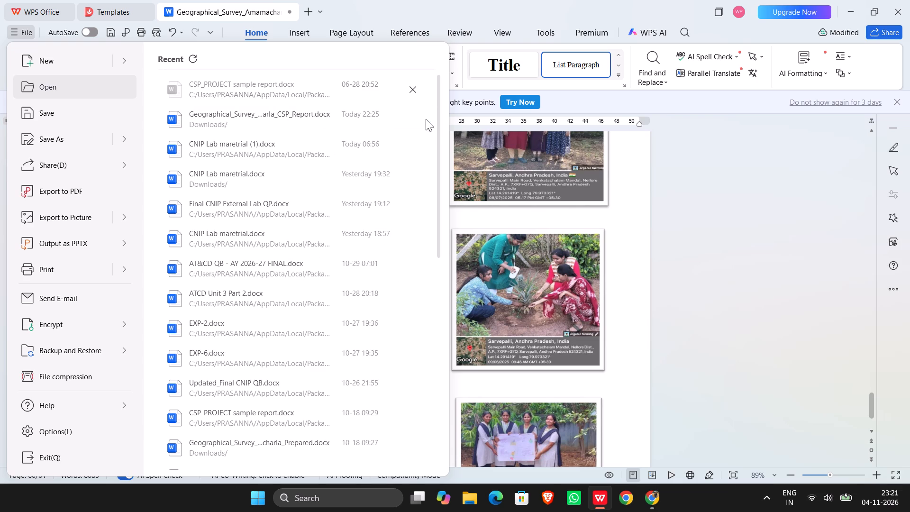